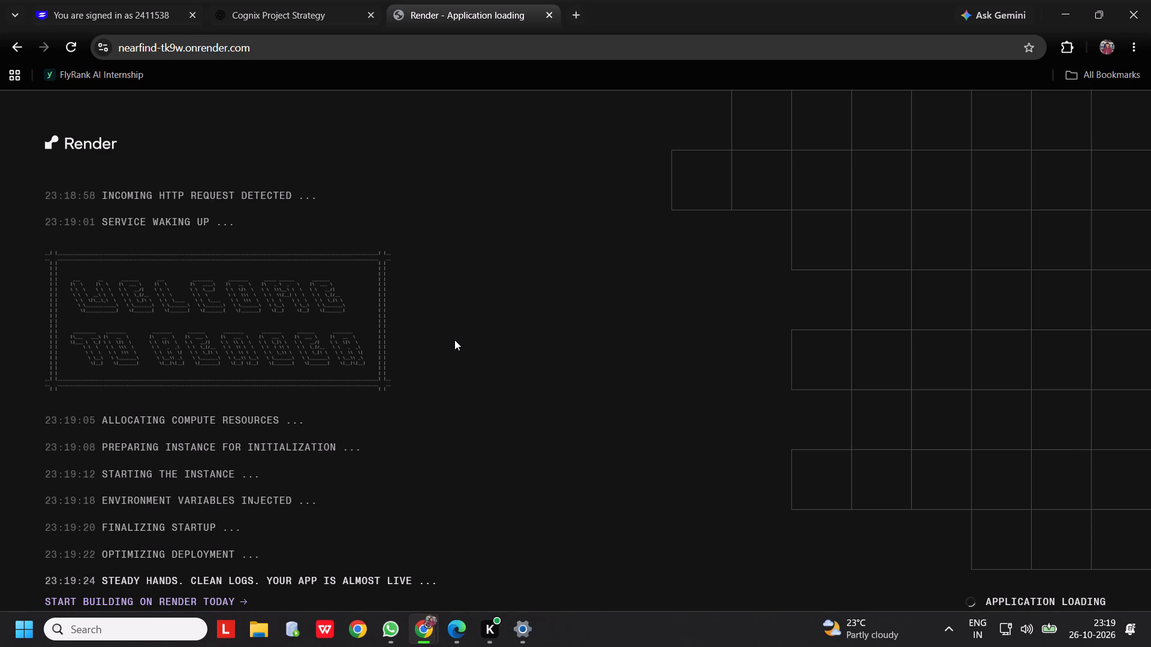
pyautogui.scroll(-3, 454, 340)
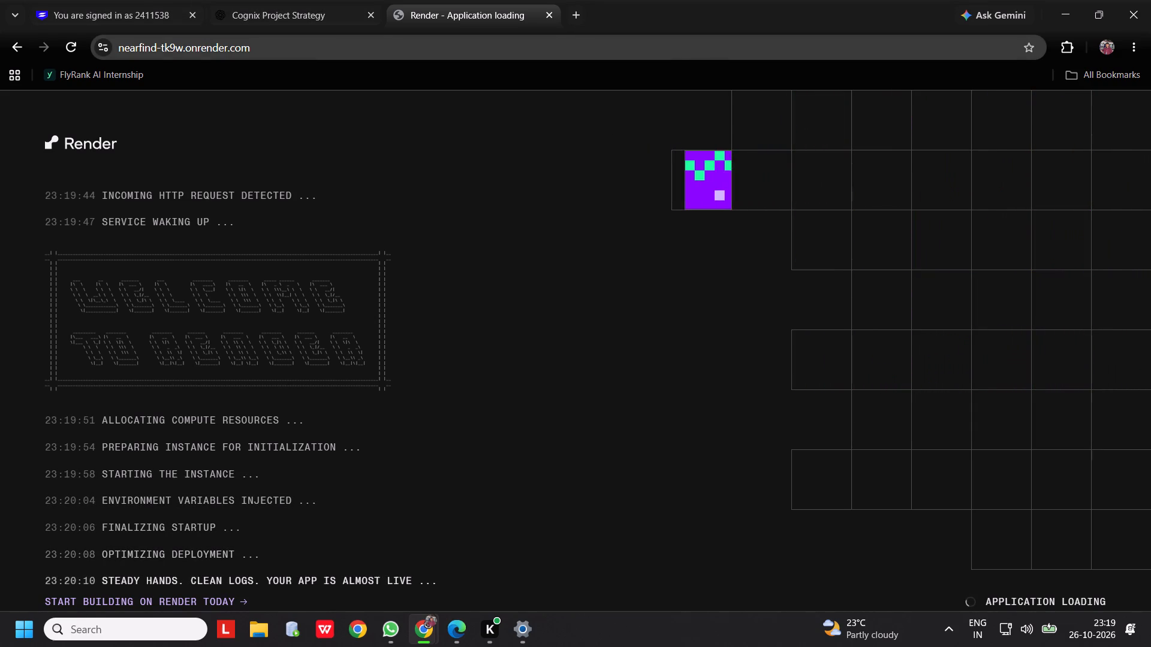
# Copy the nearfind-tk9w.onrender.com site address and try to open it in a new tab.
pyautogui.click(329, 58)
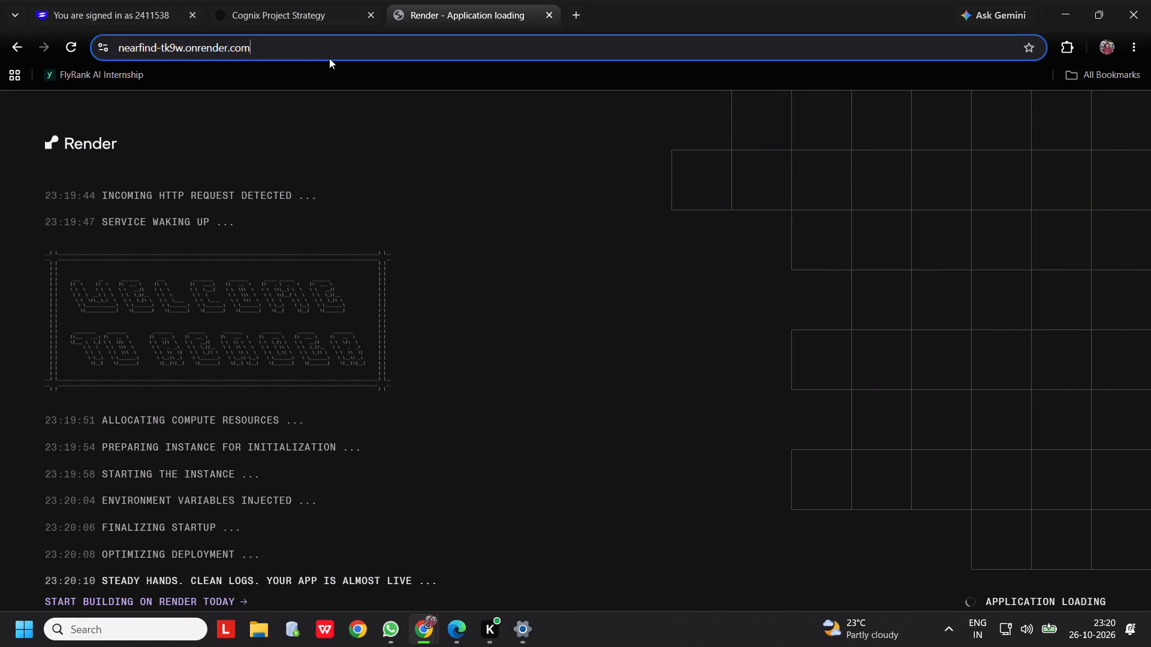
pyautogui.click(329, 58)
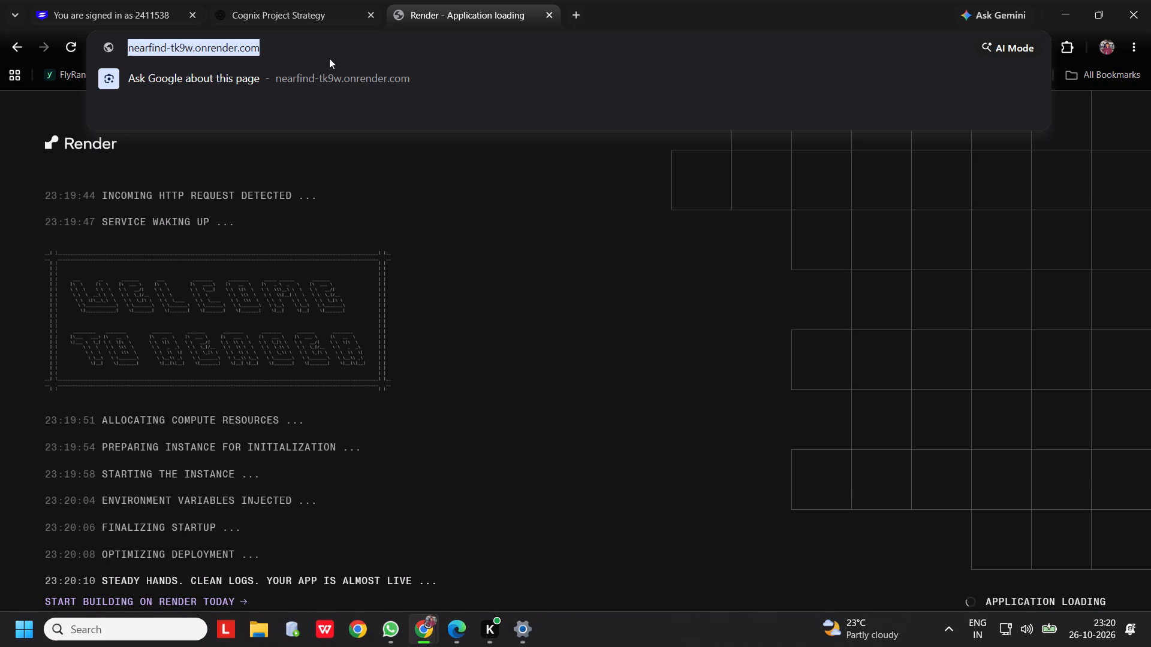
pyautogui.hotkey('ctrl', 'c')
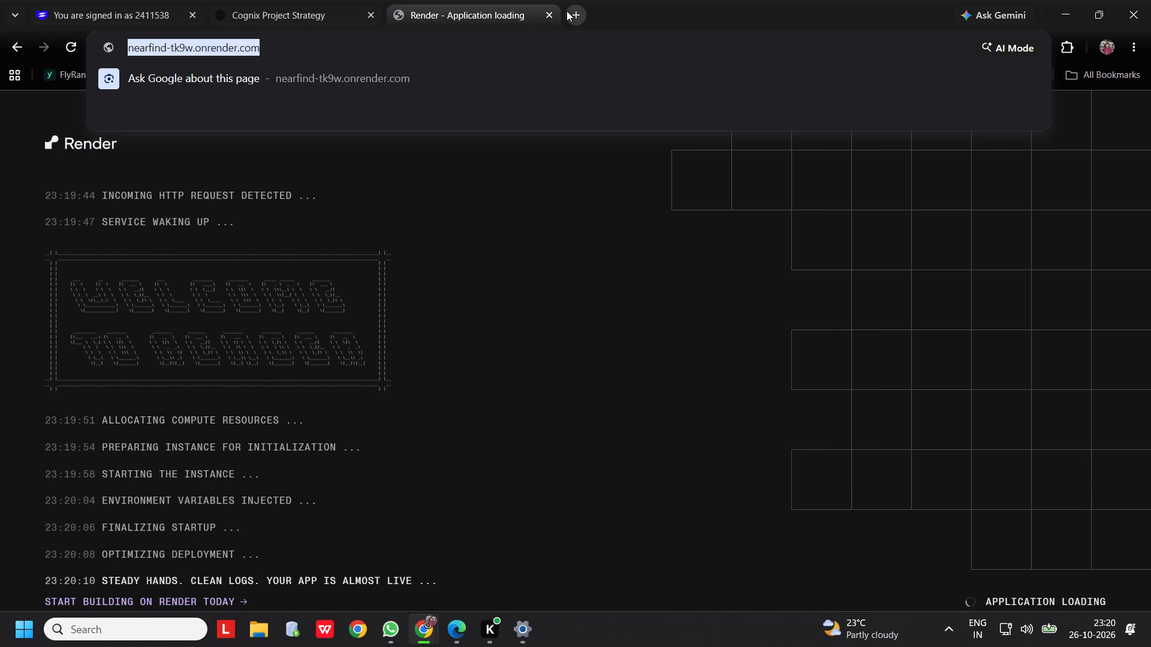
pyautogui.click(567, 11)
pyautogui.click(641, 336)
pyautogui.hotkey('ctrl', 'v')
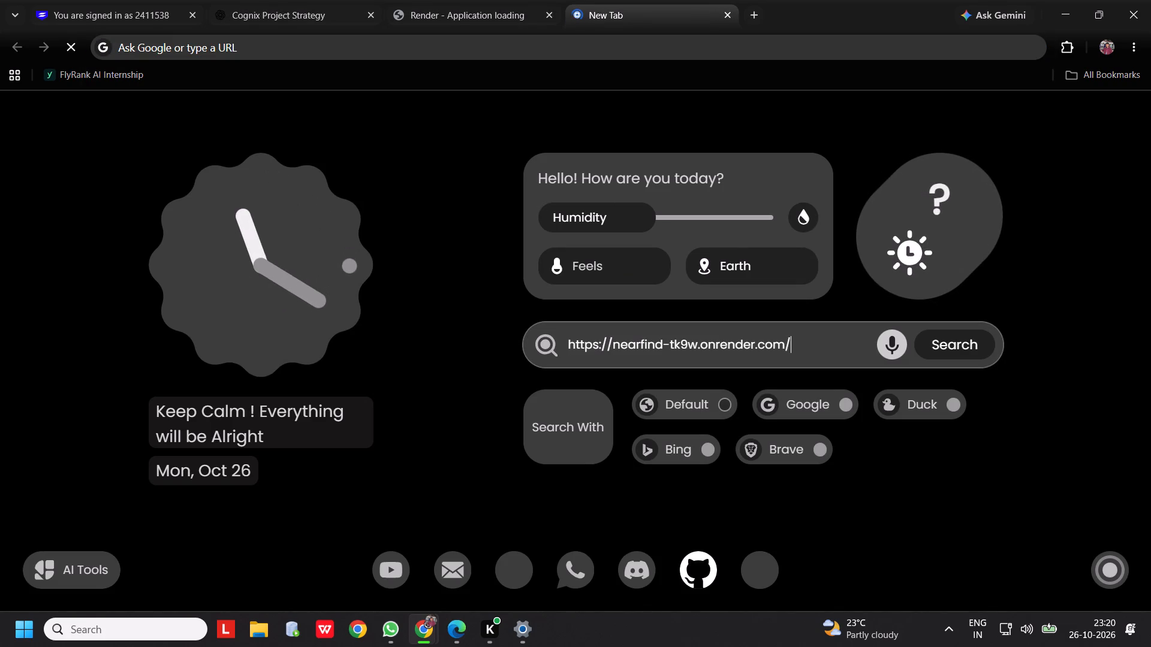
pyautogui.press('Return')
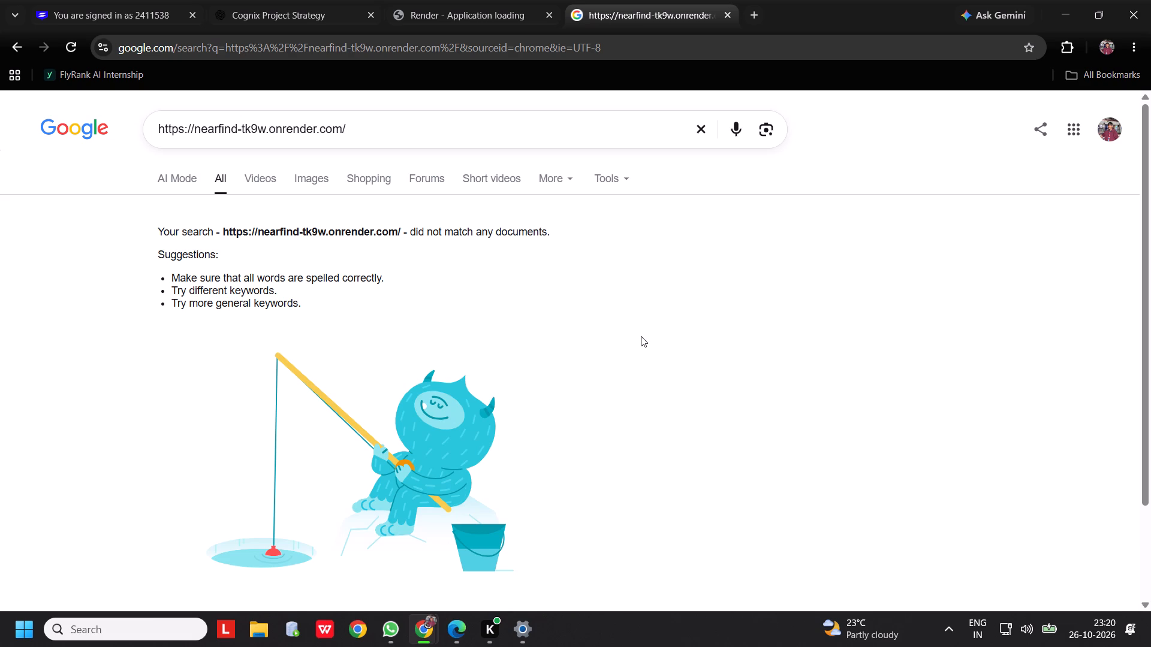
# Return to the tab where the Render-hosted application is loading and reload the nearfind-tk9w.onrender.com page.
pyautogui.click(487, 0)
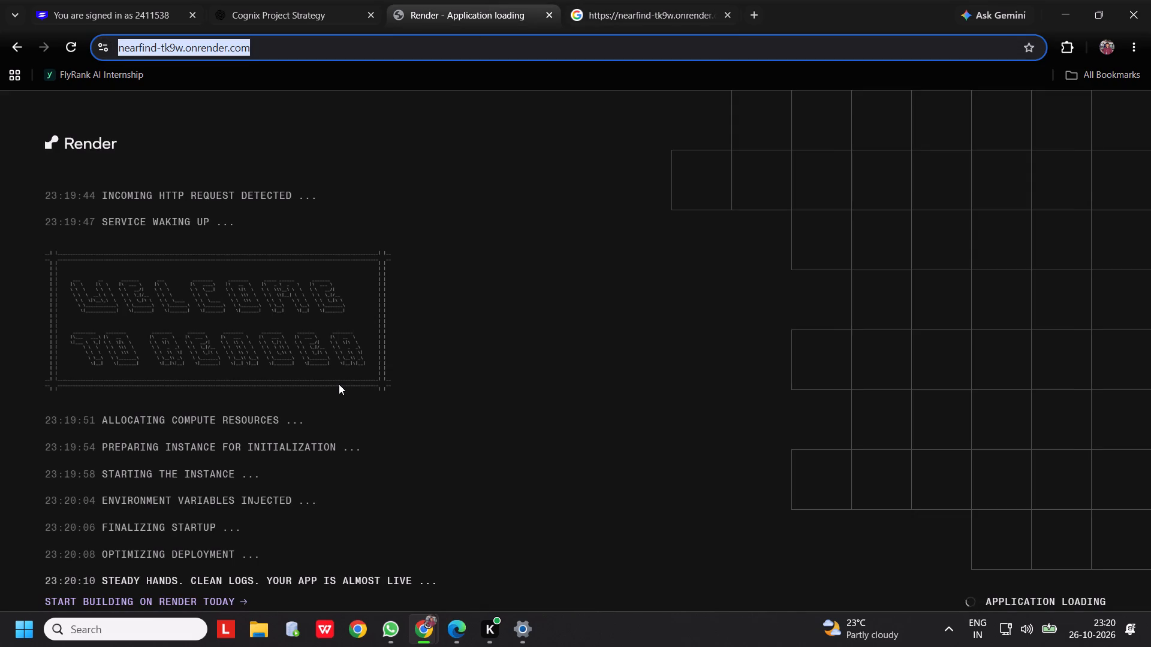
pyautogui.click(339, 384)
pyautogui.scroll(-18, 339, 384)
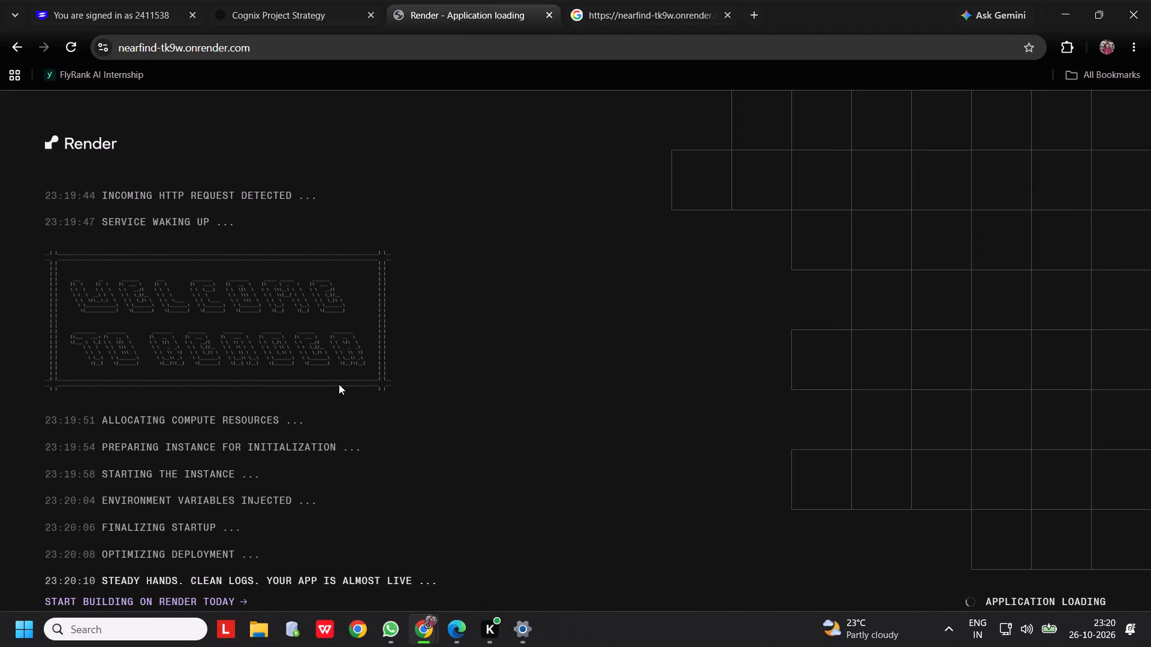
pyautogui.click(551, 471)
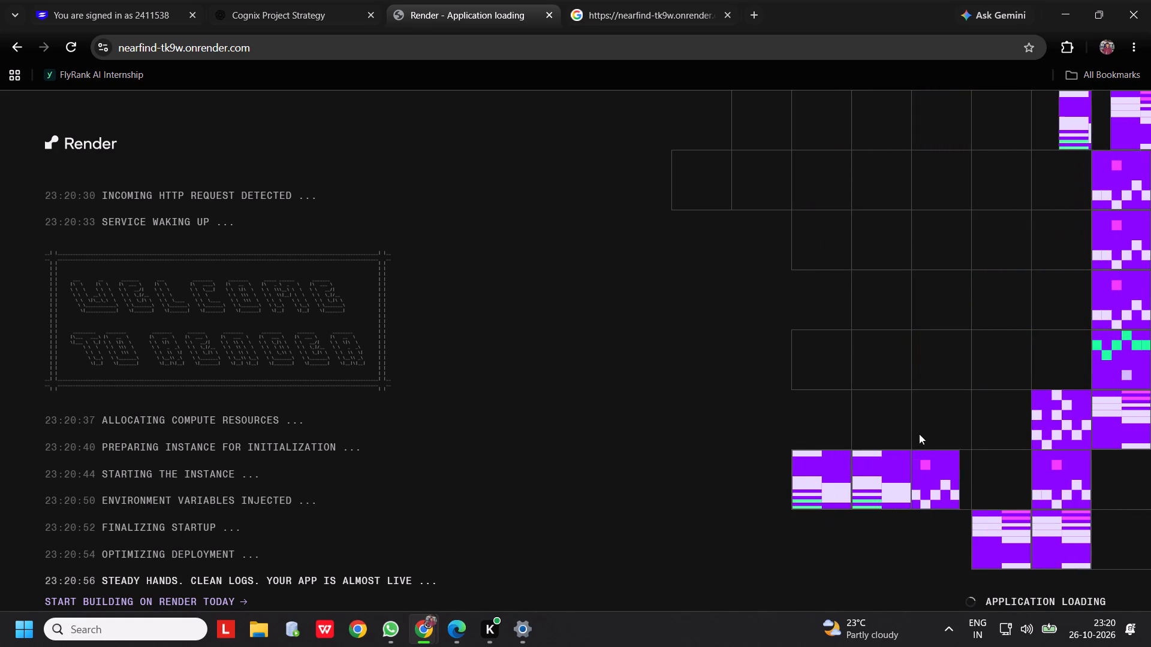
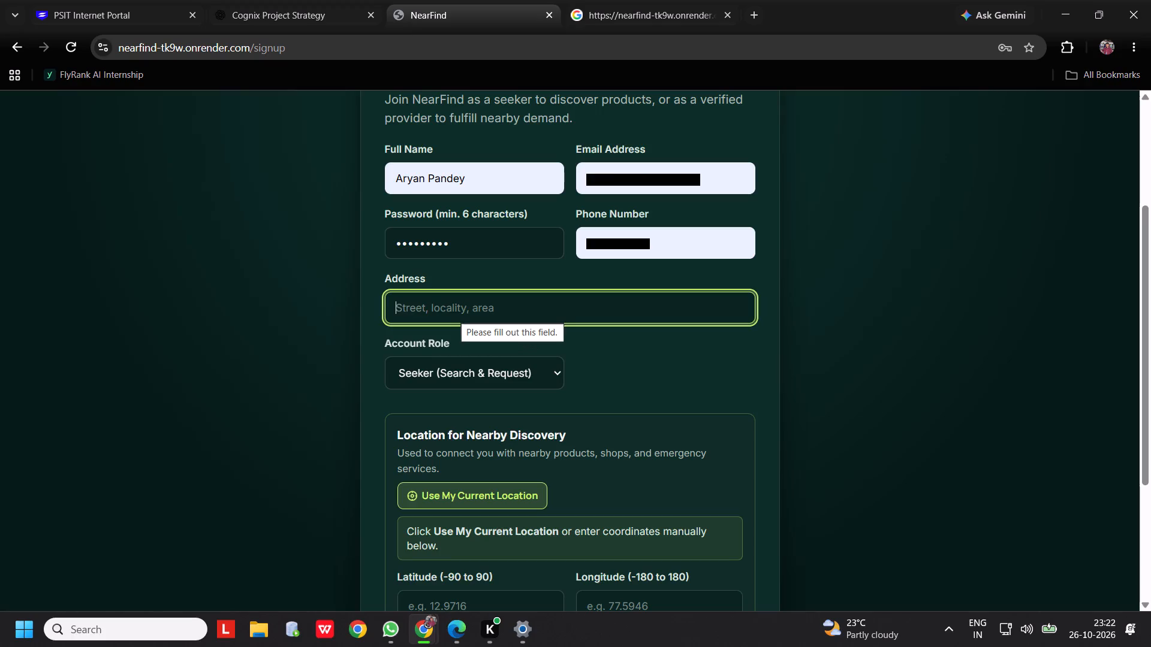
# Fill in the Address field of the NearFind sign-up form with the account holder's address.
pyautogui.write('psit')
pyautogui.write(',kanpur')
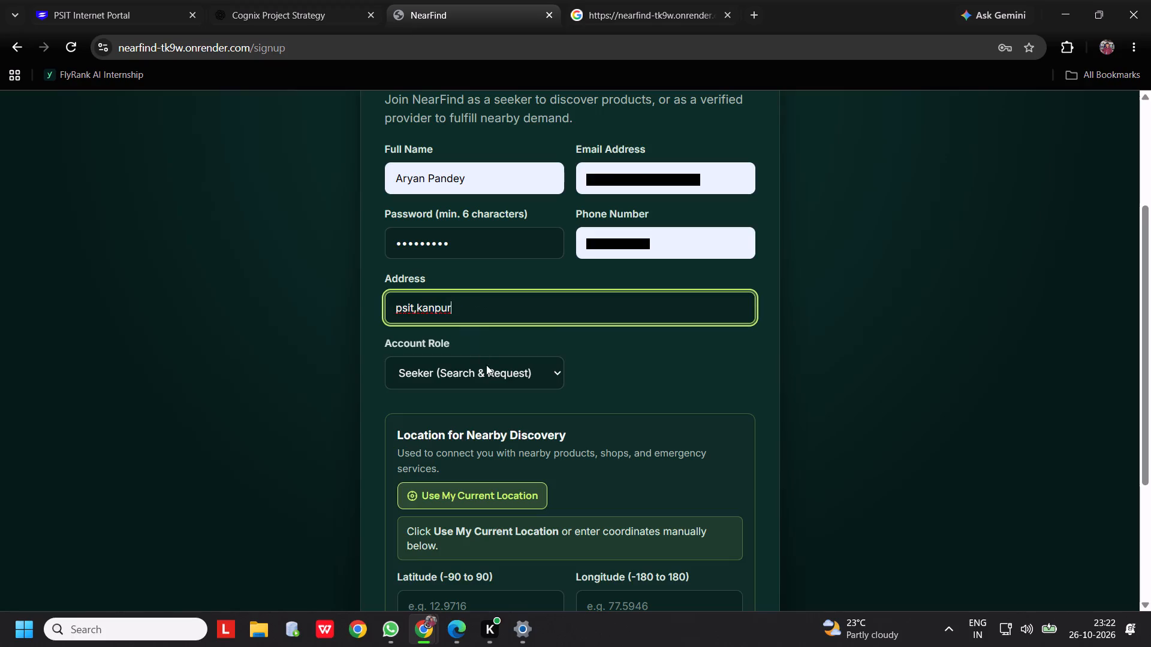
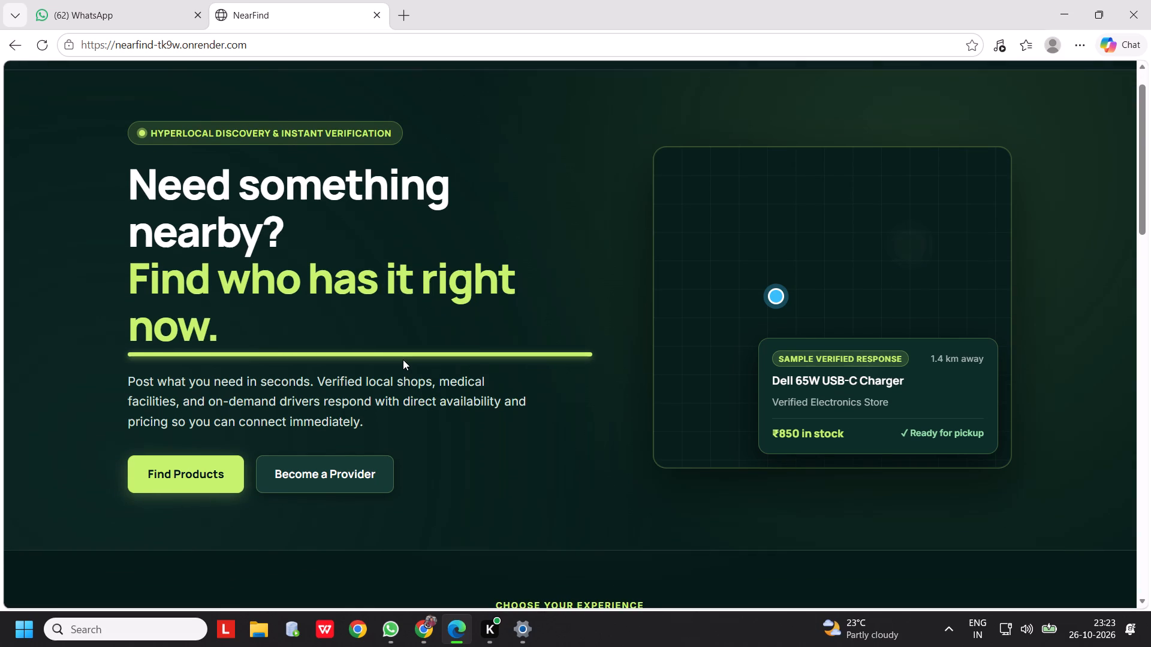
# Look over the NearFind home page, including the Find Products and Become a Provider sections, and return to its top.
pyautogui.scroll(-7, 403, 359)
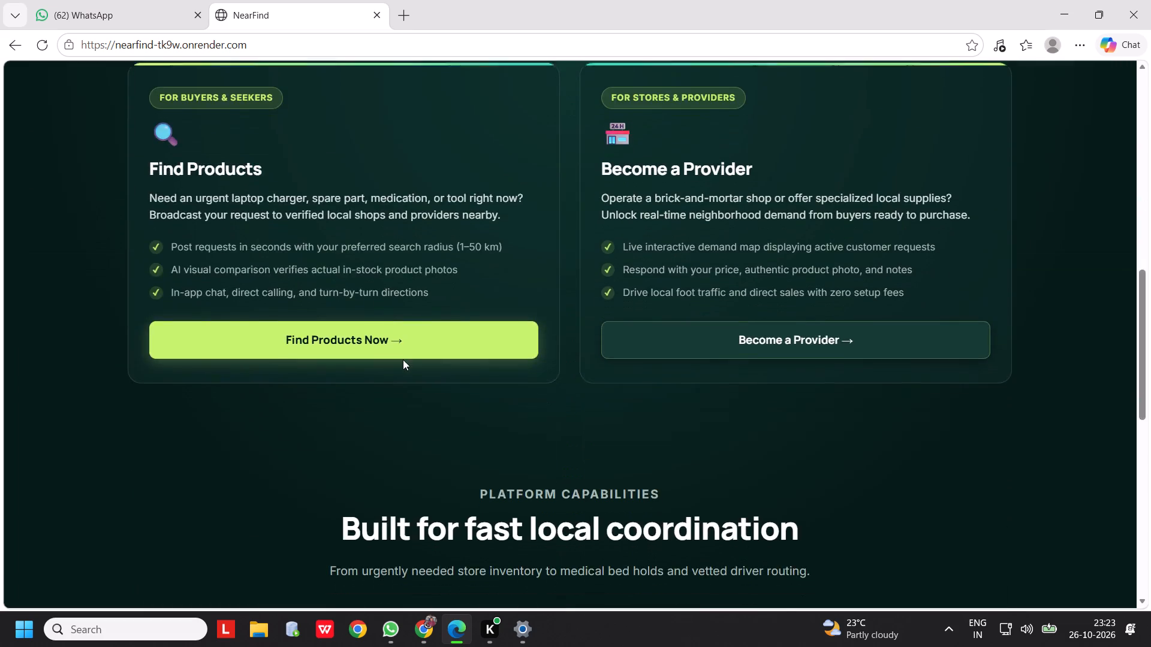
pyautogui.scroll(3, 403, 359)
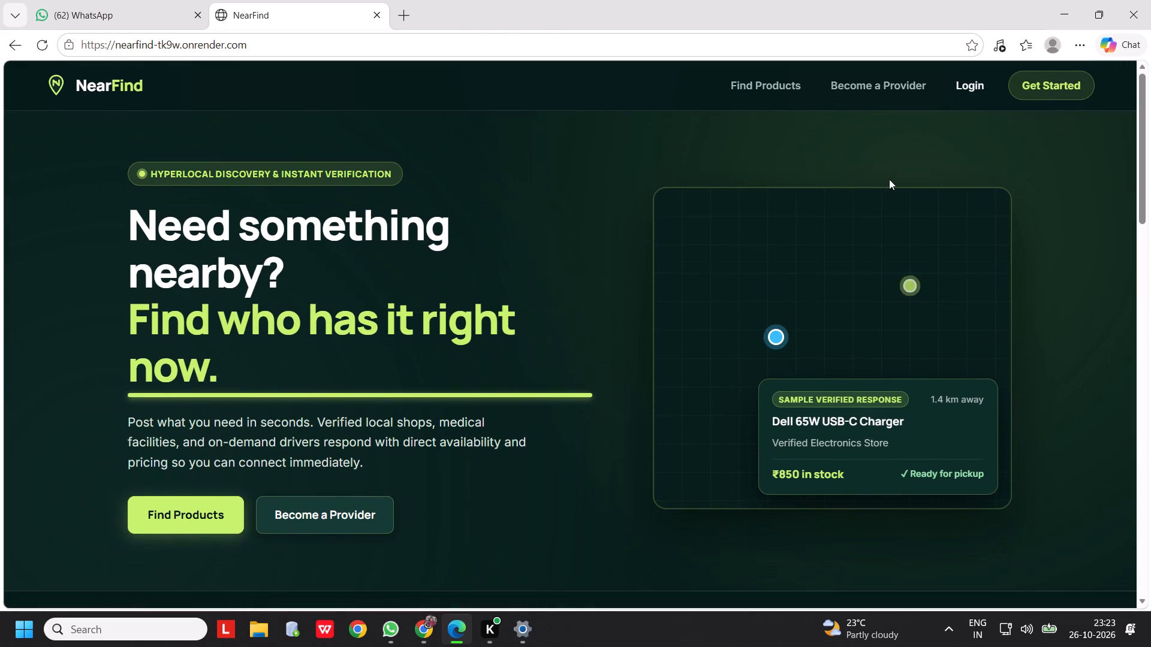
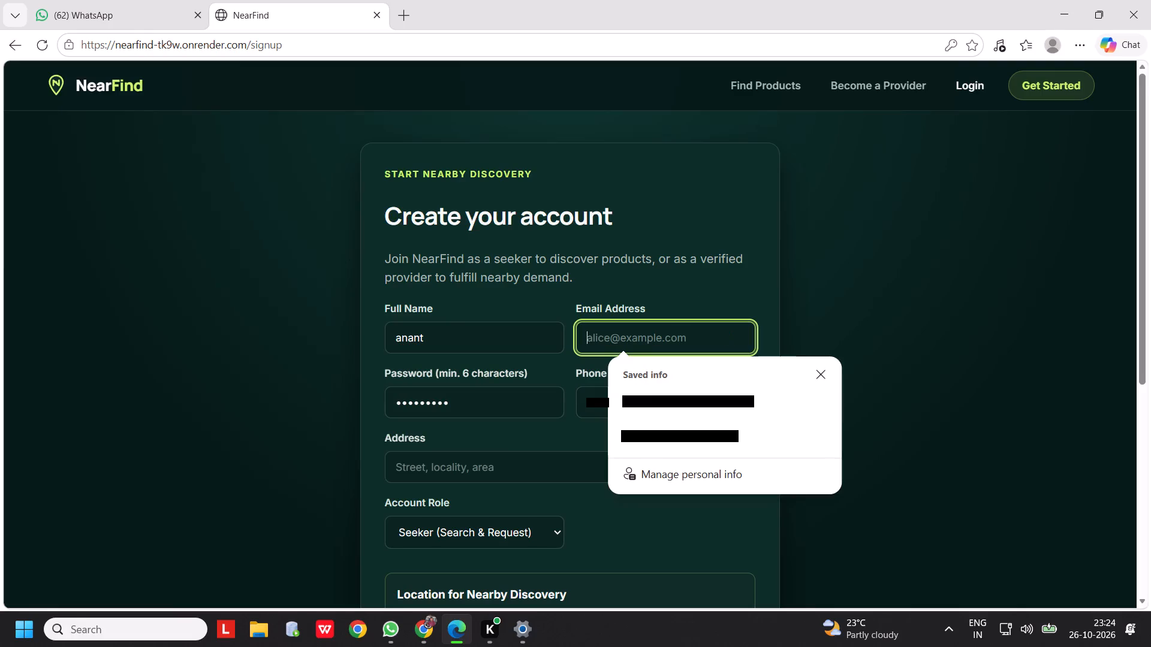
# Fill in the account email address on the signup form from the saved personal info.
pyautogui.click(635, 451)
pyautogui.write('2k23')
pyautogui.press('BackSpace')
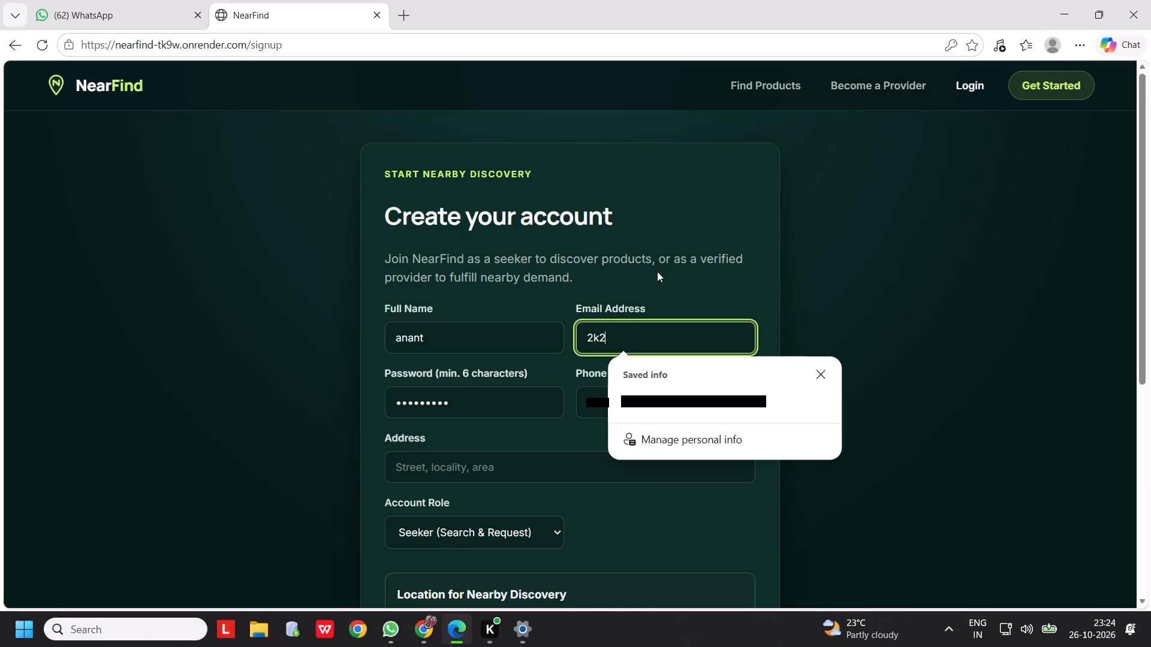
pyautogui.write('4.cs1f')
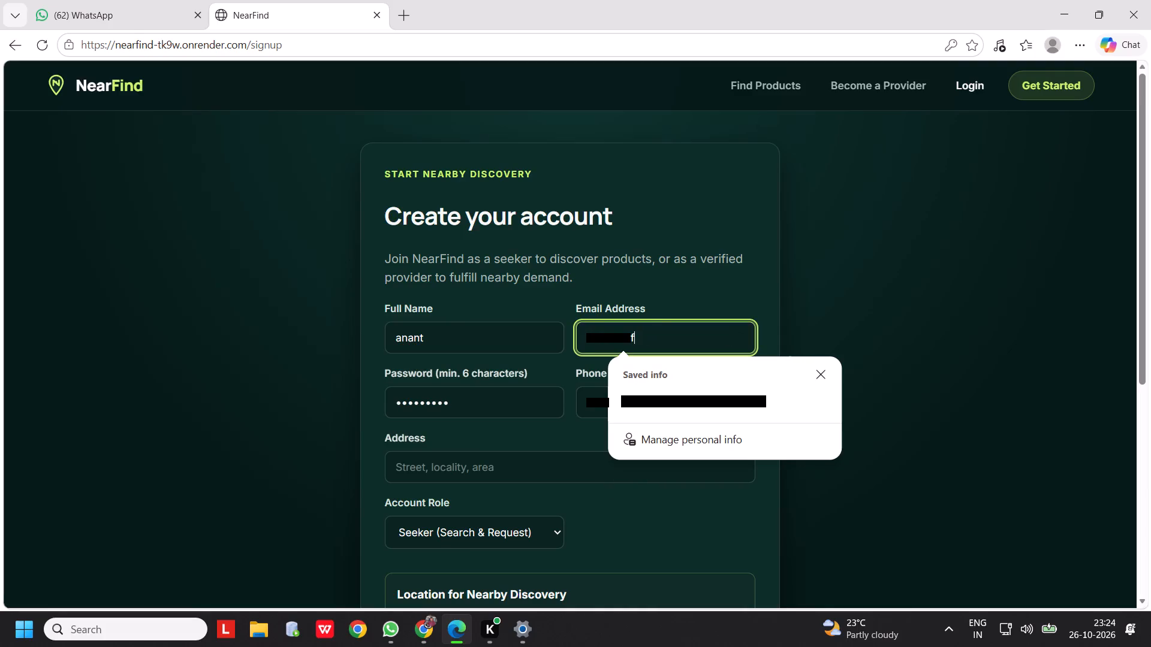
pyautogui.click(672, 397)
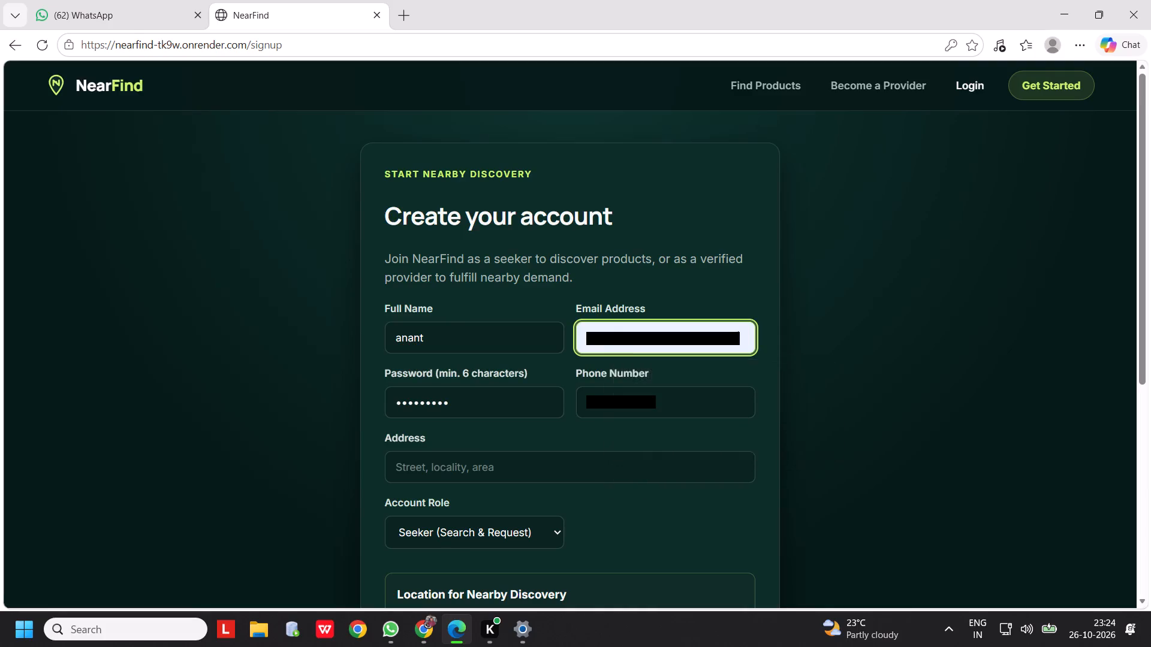
# Complete the phone number and enter "iit kanpur" as the address on the signup form.
pyautogui.click(629, 459)
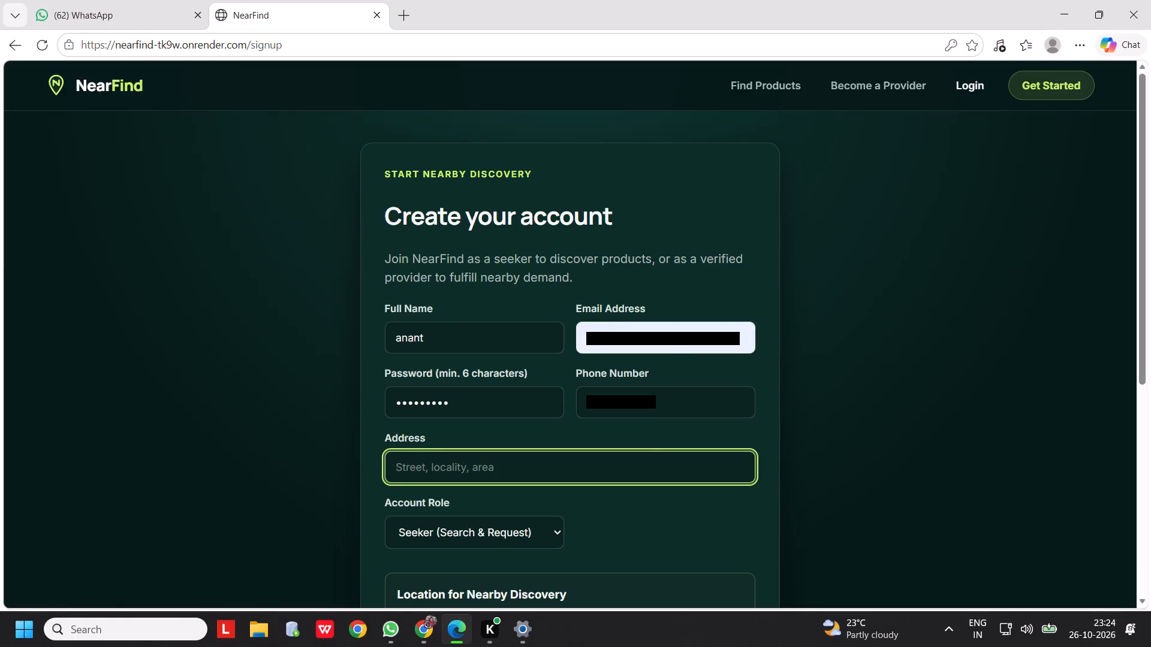
pyautogui.click(676, 409)
pyautogui.press('8')
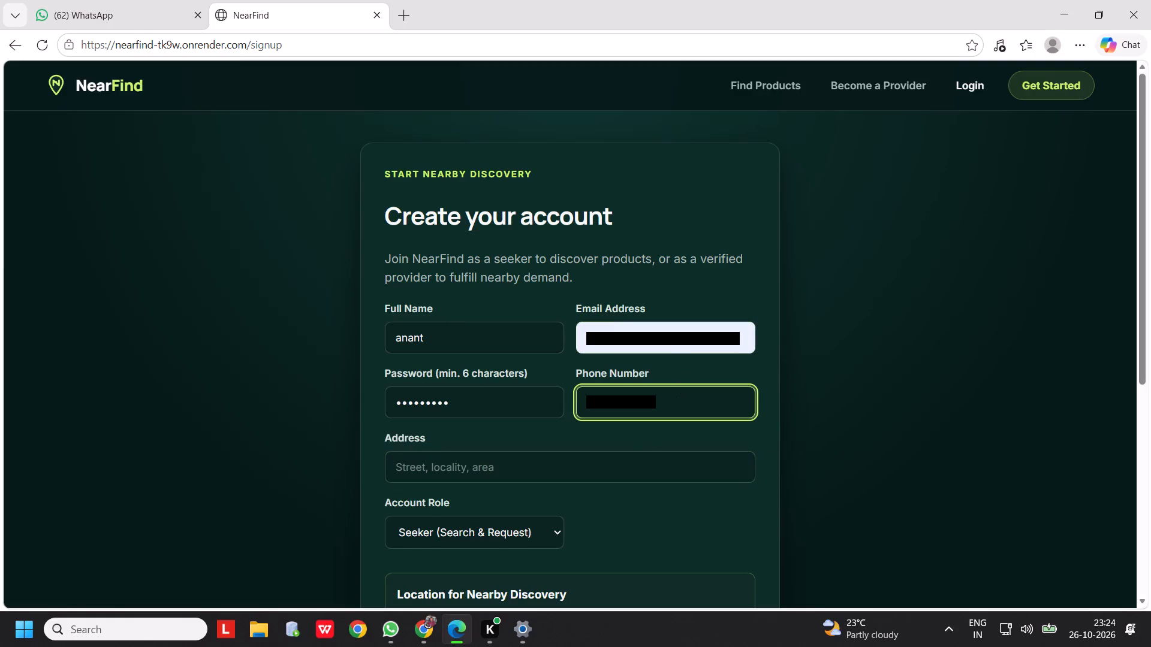
pyautogui.click(581, 467)
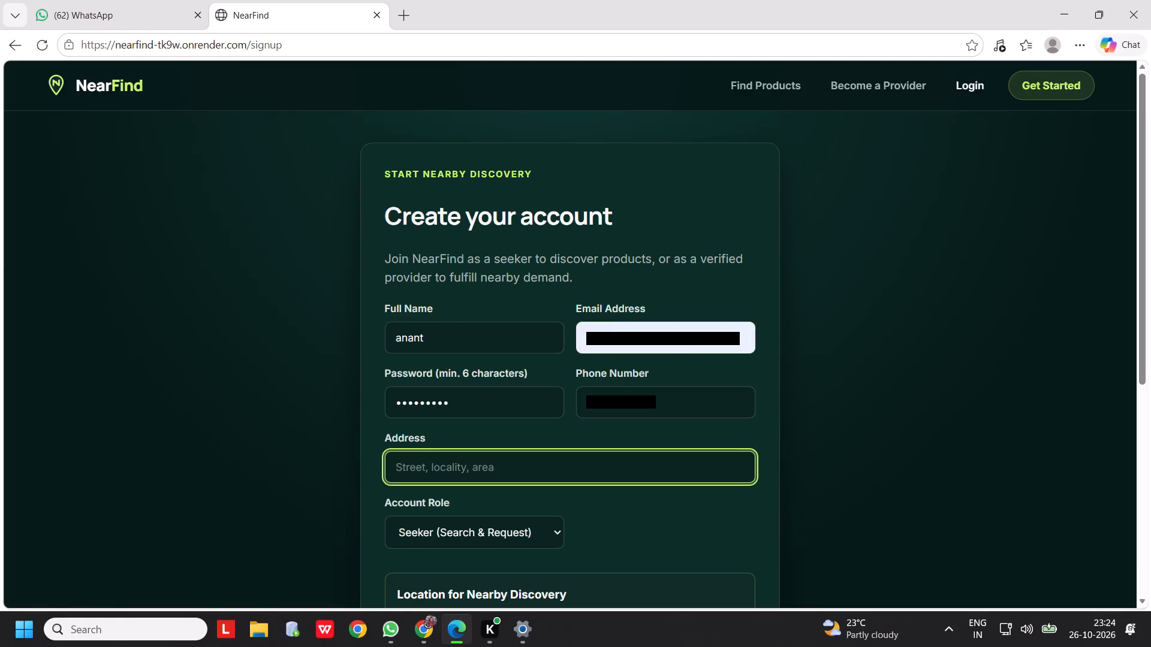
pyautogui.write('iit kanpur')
# Set the account role to Provider (Sell & Offer) and the provider type to Individual Provider.
pyautogui.scroll(-1, 581, 467)
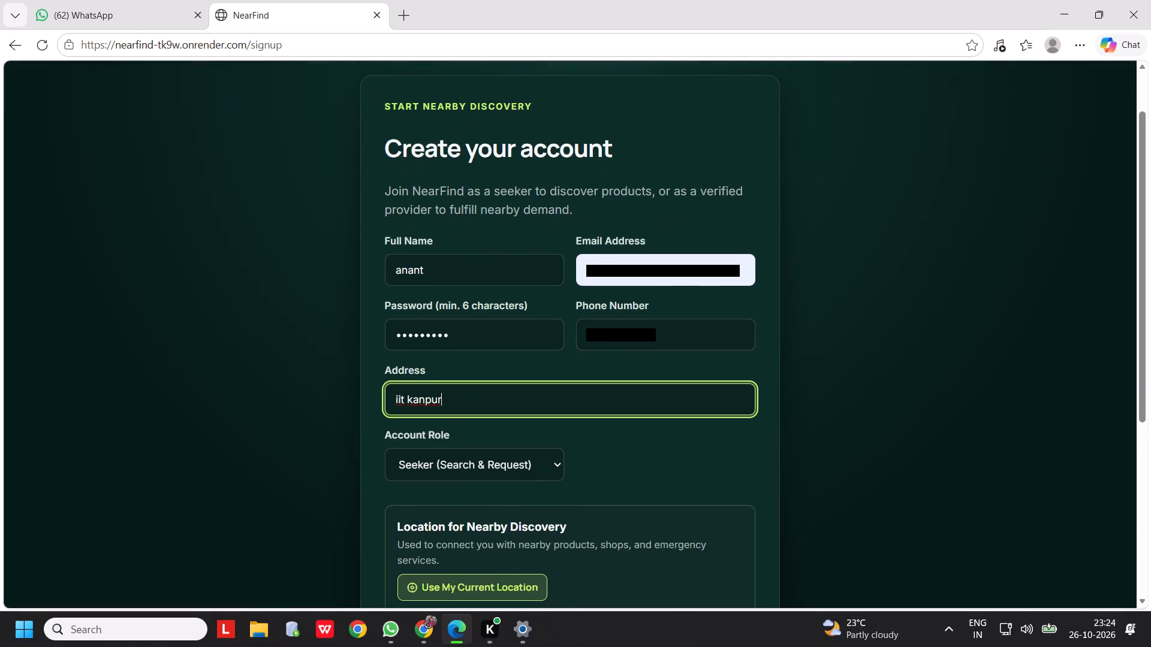
pyautogui.click(505, 454)
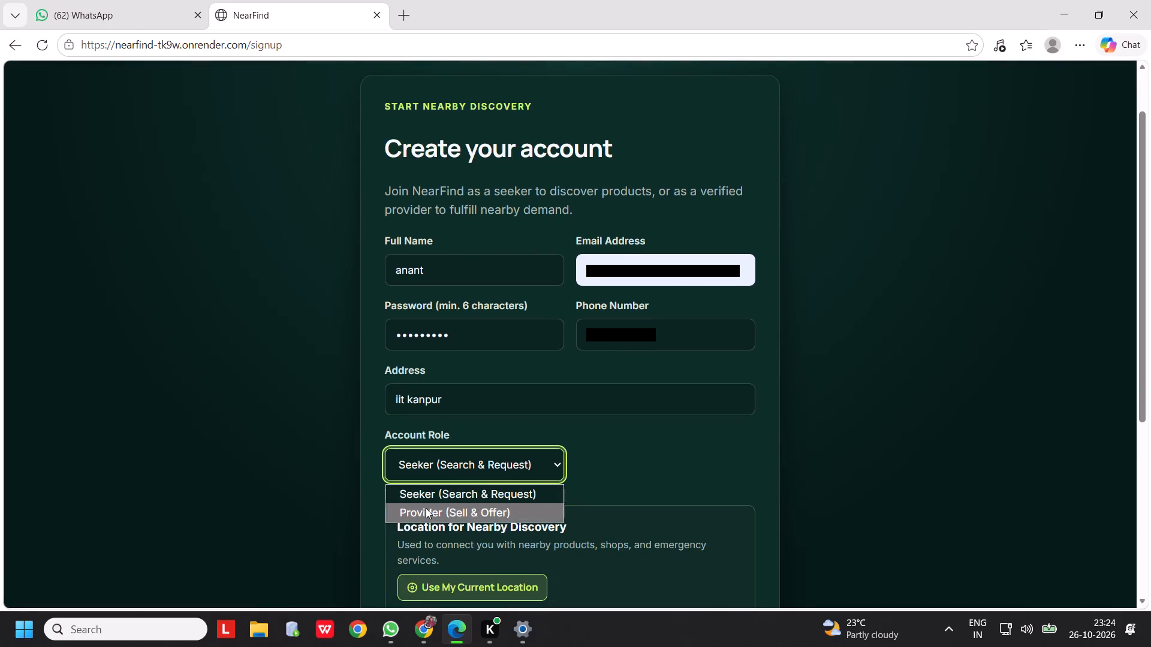
pyautogui.click(424, 510)
pyautogui.scroll(-4, 424, 510)
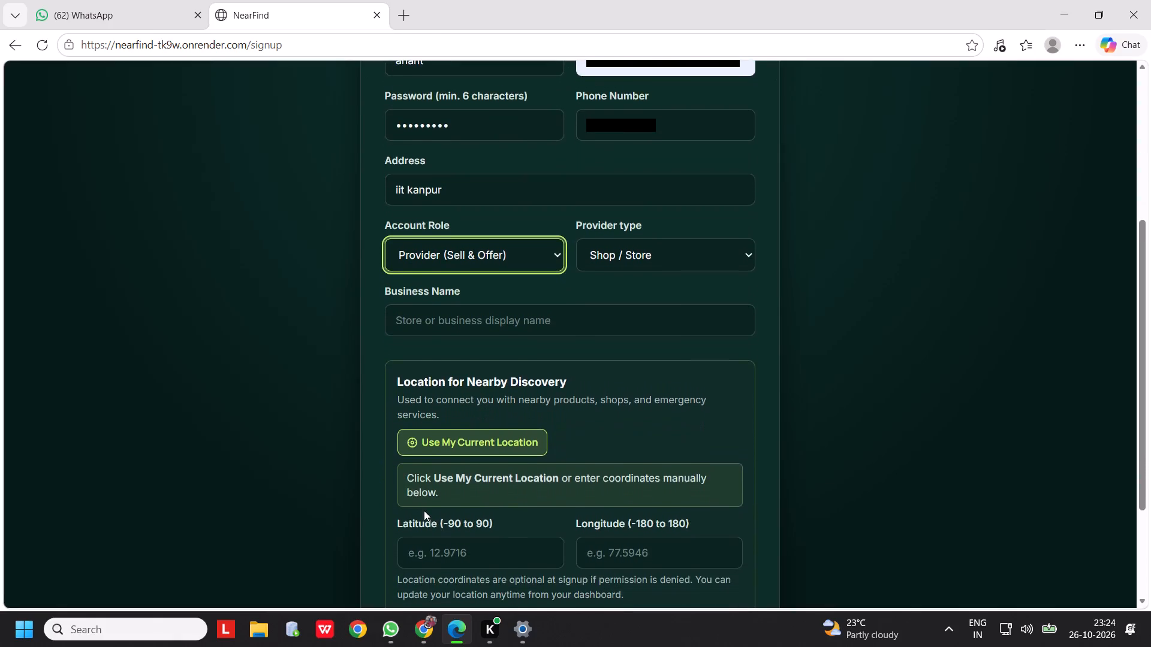
pyautogui.scroll(-1, 424, 510)
pyautogui.click(631, 232)
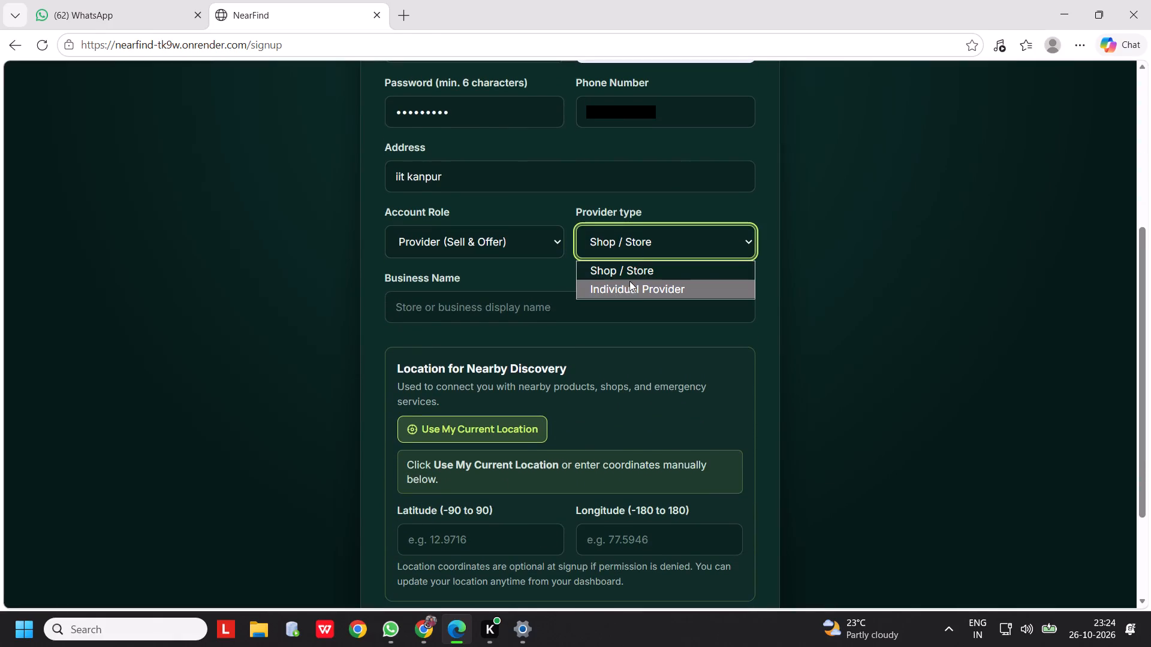
pyautogui.click(630, 287)
# Enter "flipe" as the business name and complete the provider registration.
pyautogui.click(488, 307)
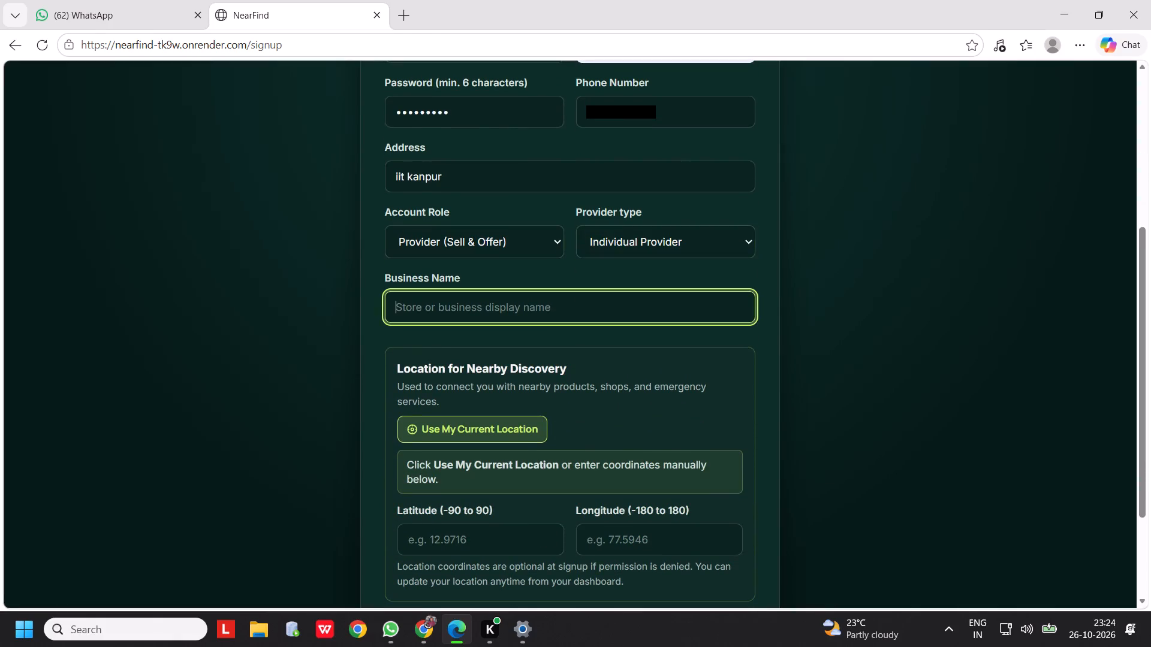
pyautogui.press('f')
pyautogui.write('lipe')
pyautogui.scroll(-1, 488, 307)
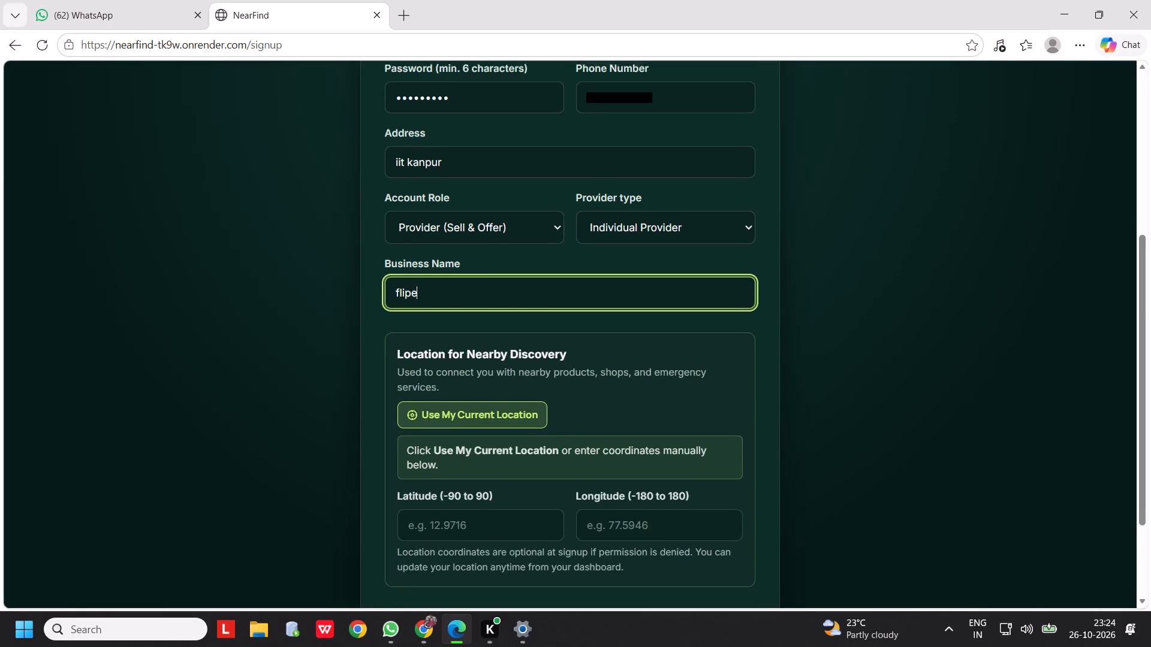
pyautogui.scroll(-3, 488, 307)
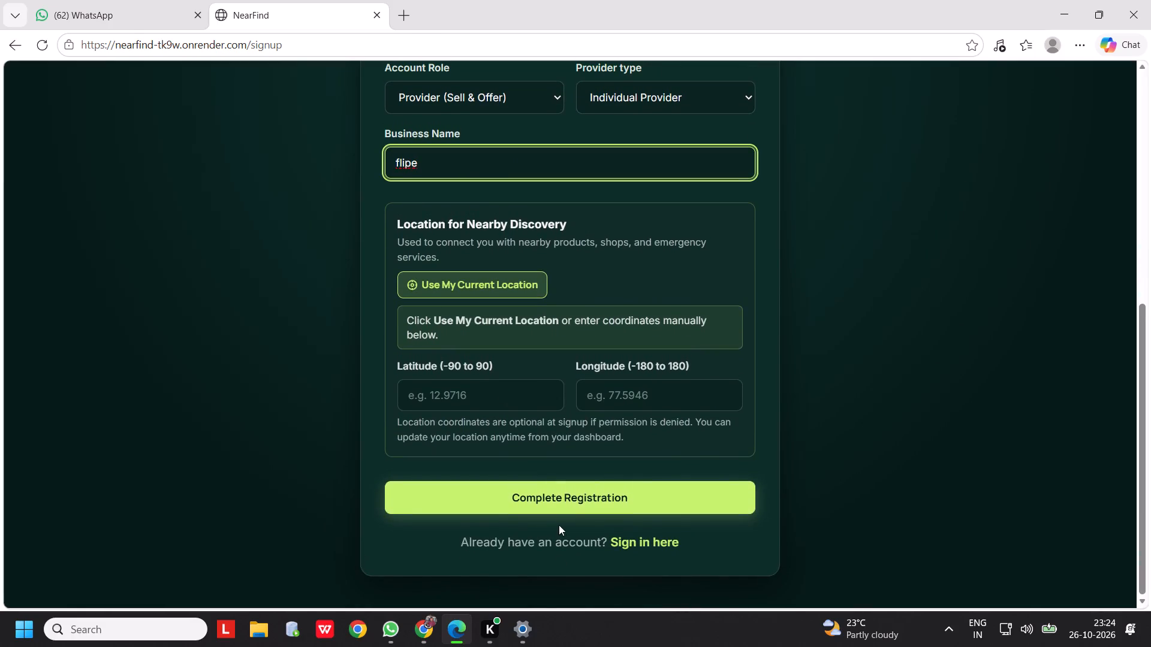
pyautogui.click(576, 492)
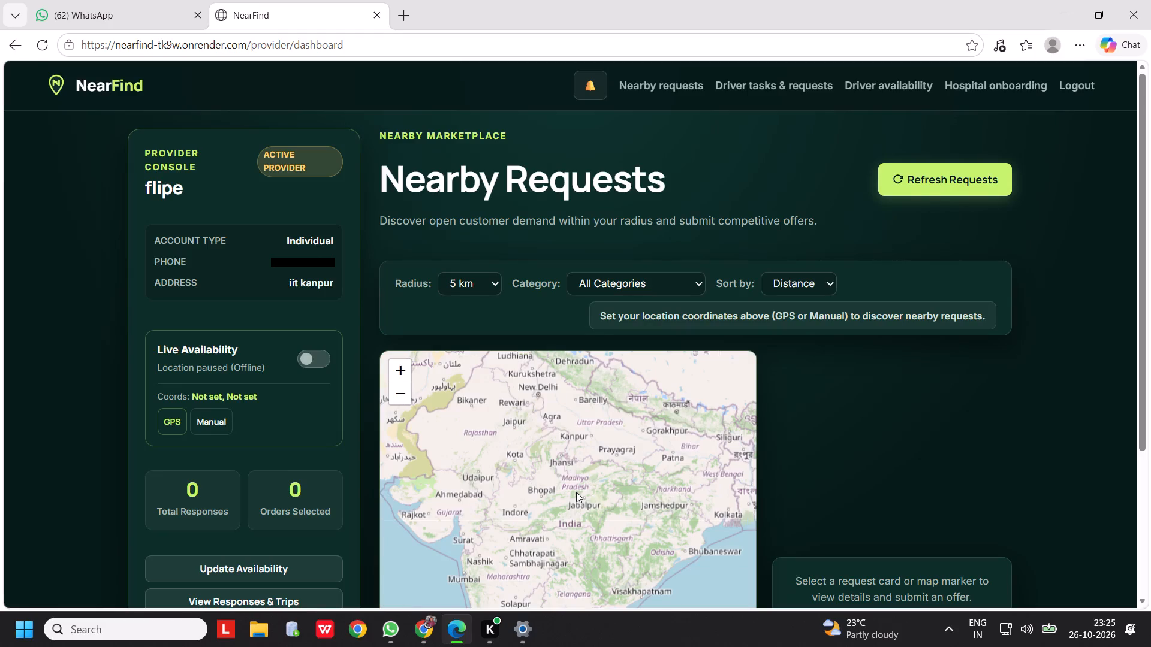
# Switch to the seeker dashboard in Chrome and start a new request.
pyautogui.hotkey('alt', 'Tab')
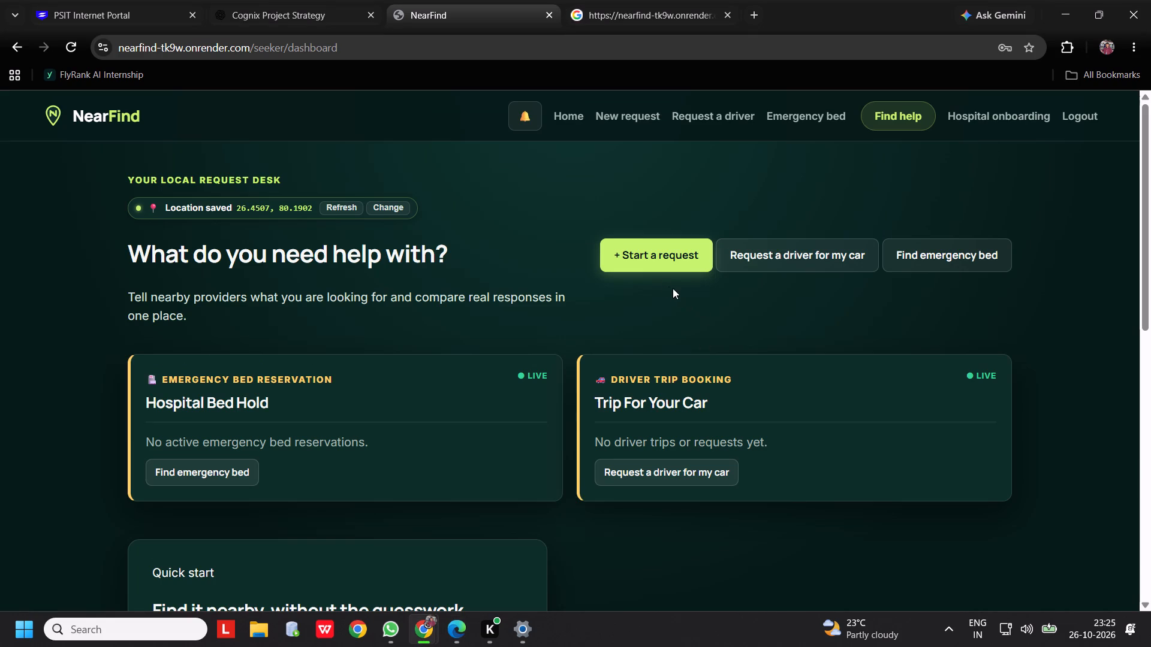
pyautogui.click(645, 257)
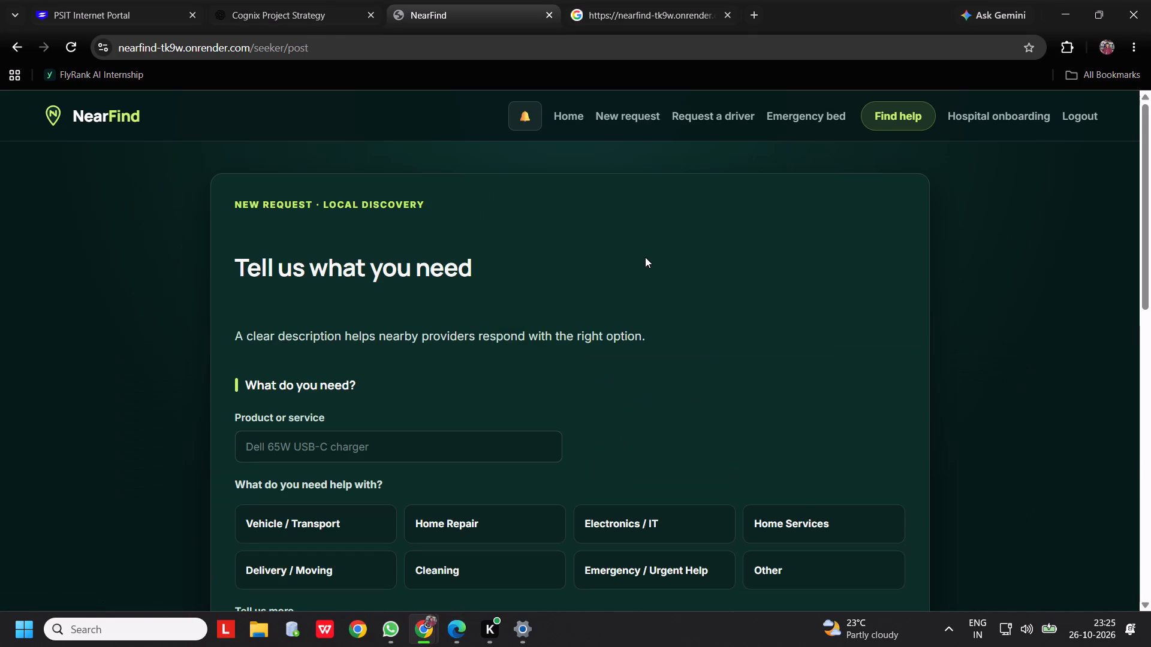
# Enter "Type C Motorola Charger 68W" as the product or service and choose the Electronics / IT category.
pyautogui.scroll(-1, 645, 257)
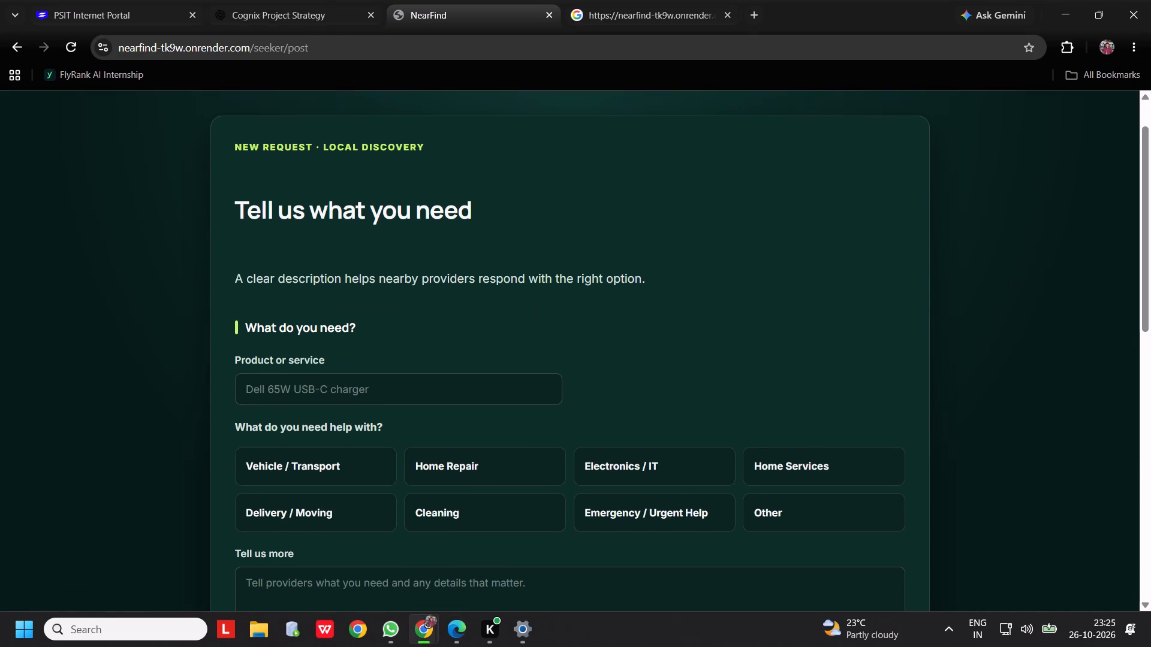
pyautogui.click(364, 377)
pyautogui.rightClick(367, 397)
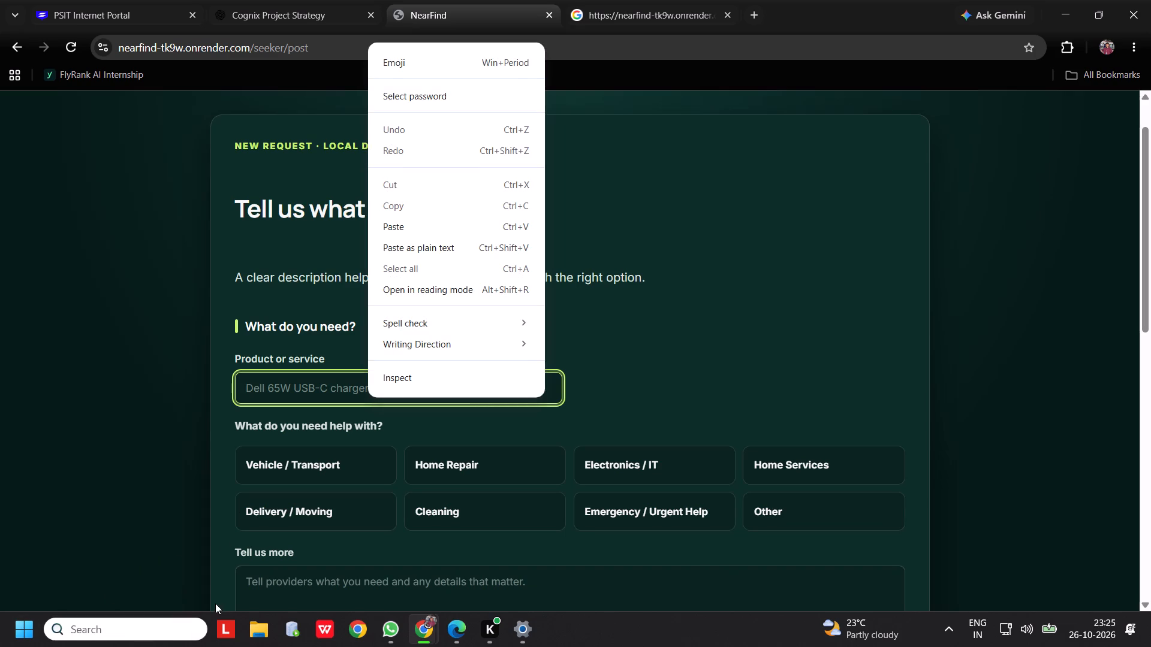
pyautogui.click(671, 323)
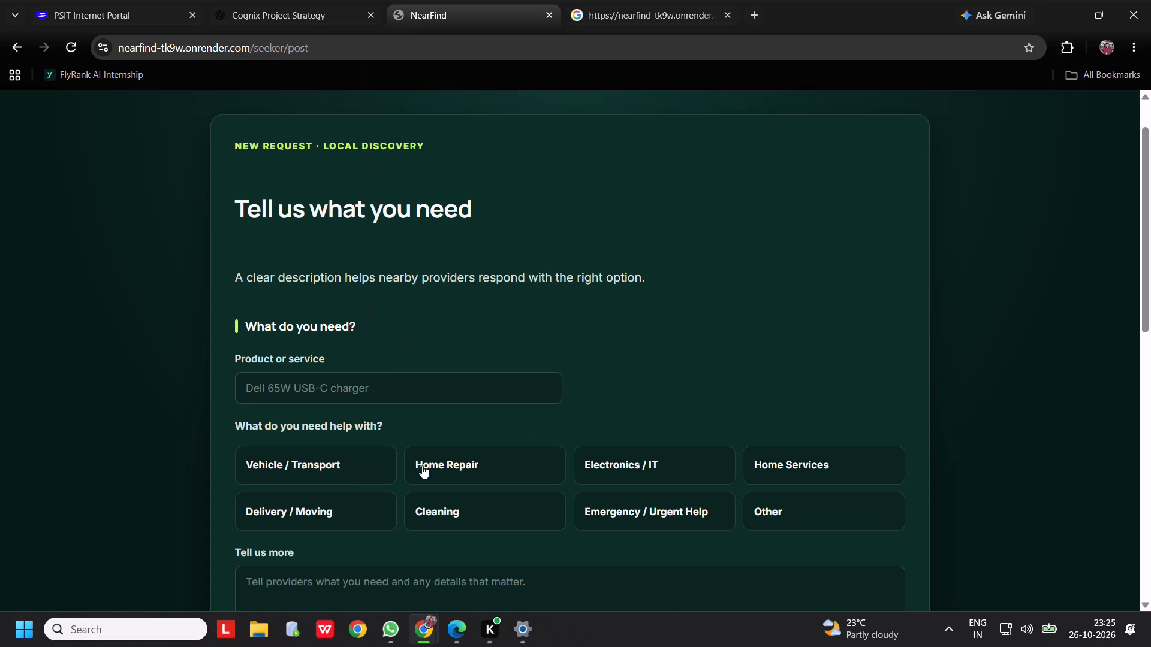
pyautogui.click(362, 378)
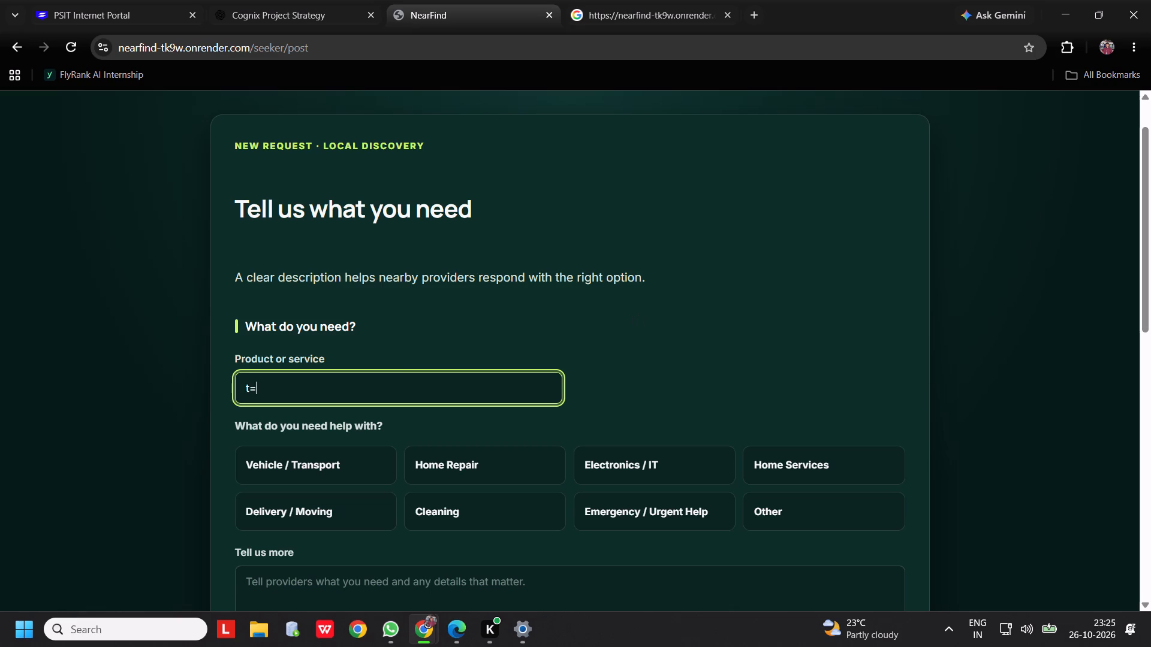
pyautogui.press('BackSpace')
pyautogui.press('BackSpace')
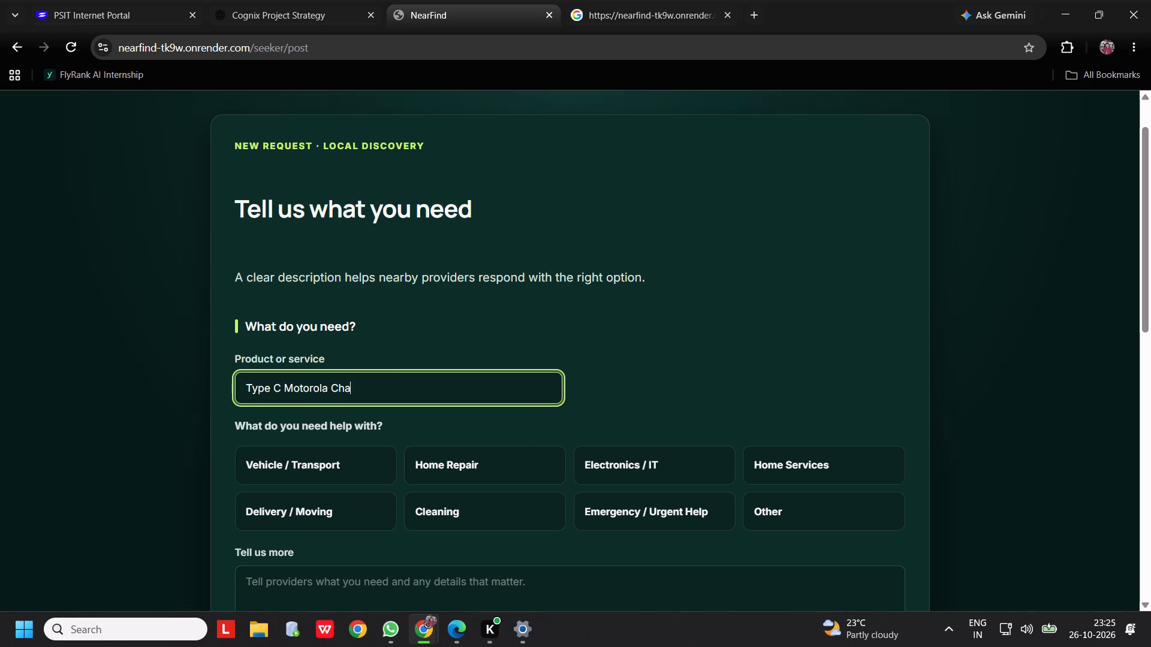
pyautogui.write('68')
pyautogui.scroll(-3, 742, 81)
pyautogui.click(626, 374)
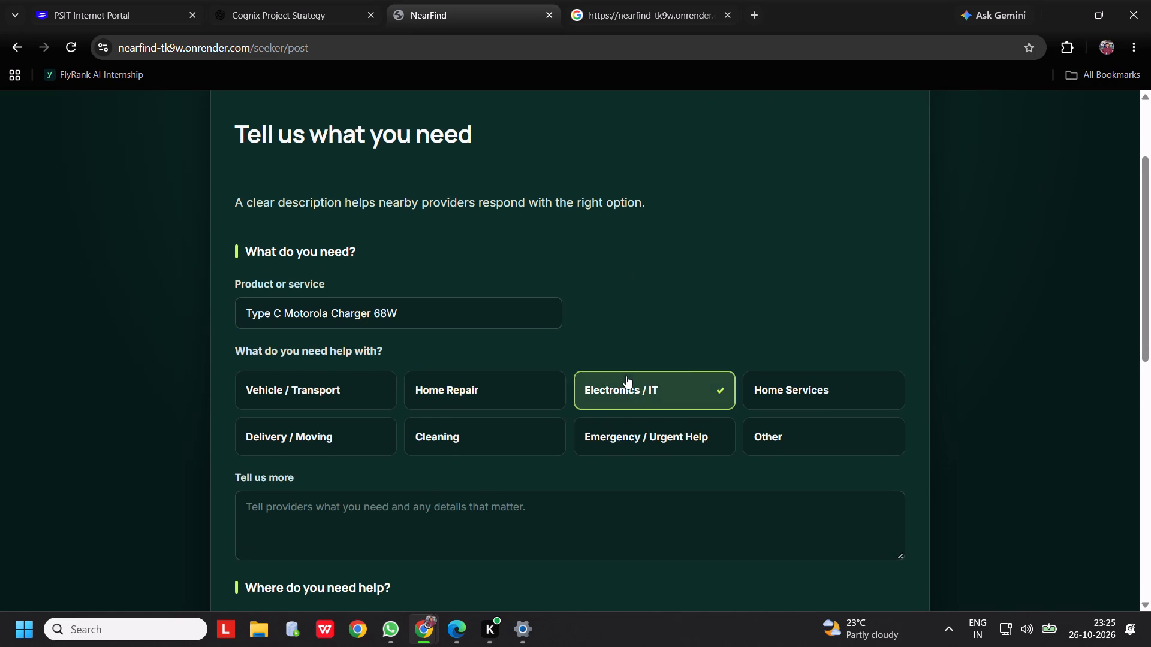
# Describe the request in the additional details as "C to C cable charger, urgently needed.".
pyautogui.scroll(-3, 763, 319)
pyautogui.click(338, 298)
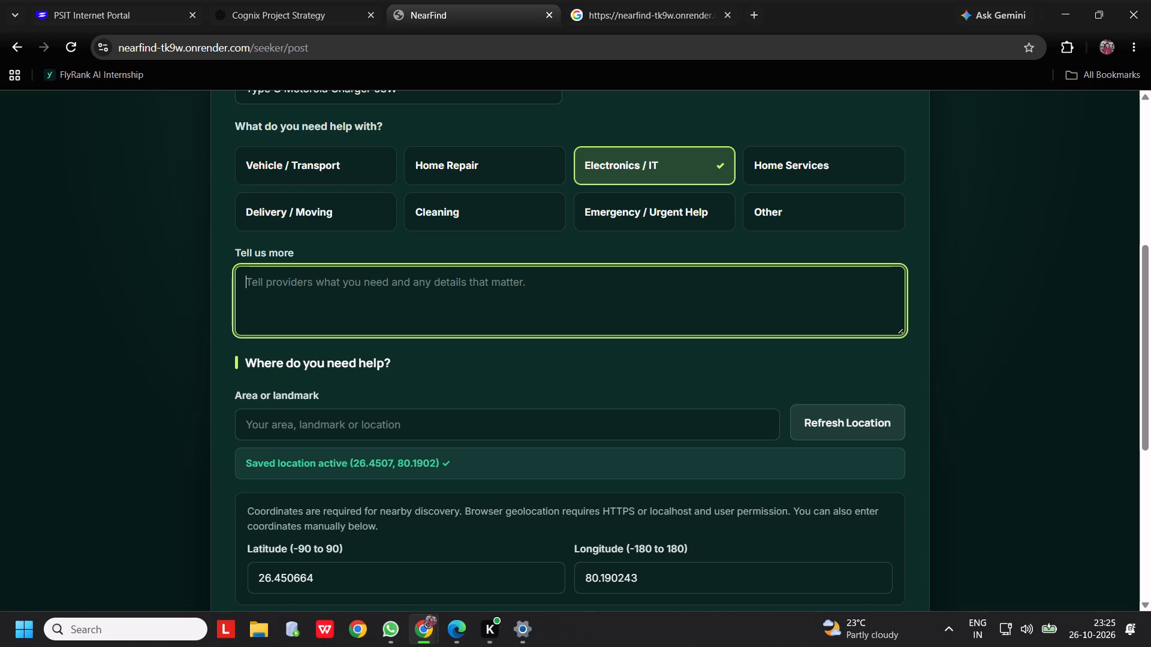
pyautogui.press('BackSpace')
pyautogui.press('BackSpace')
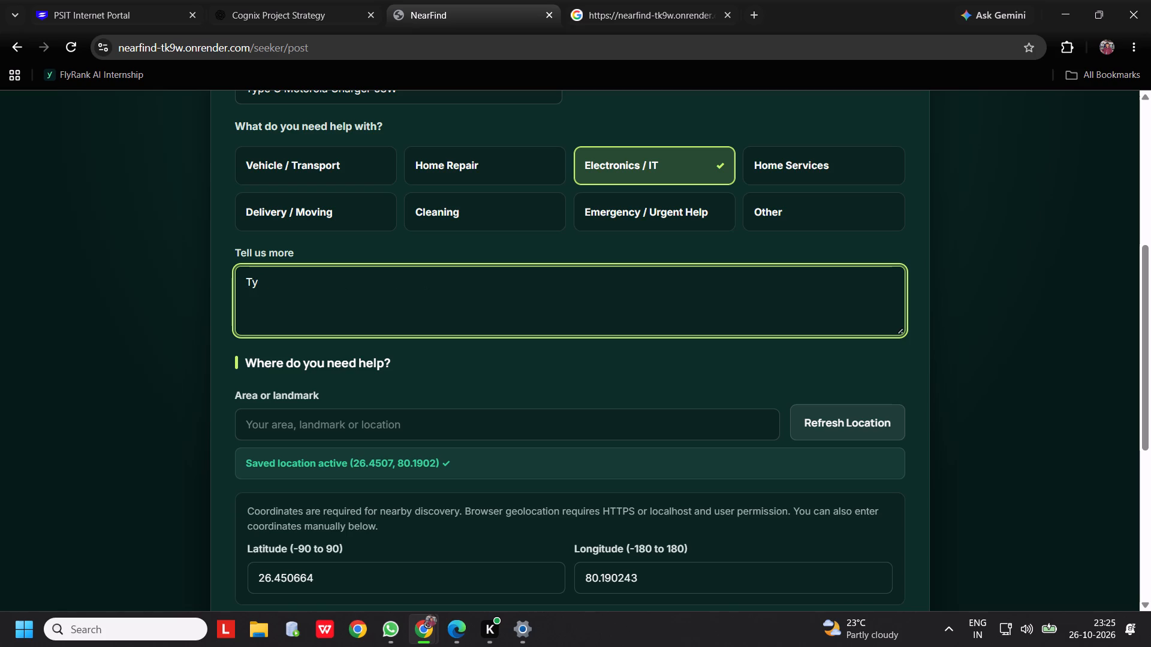
pyautogui.press('BackSpace')
pyautogui.press('BackSpace')
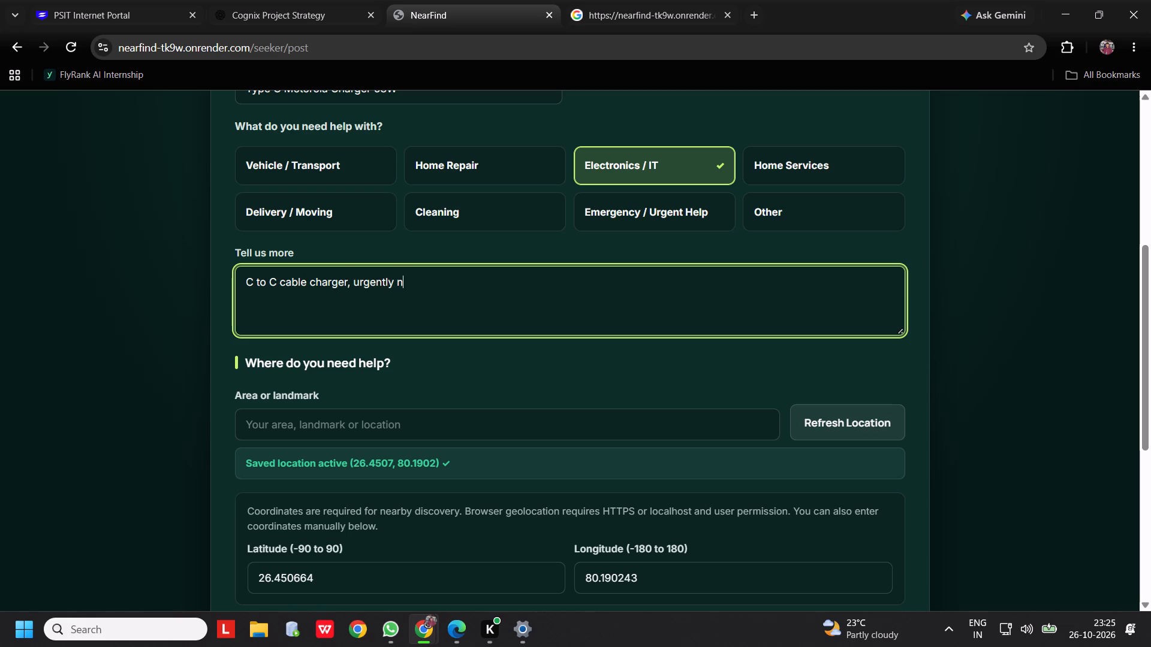
pyautogui.press('BackSpace')
pyautogui.press('BackSpace')
pyautogui.press('e')
pyautogui.press('BackSpace')
pyautogui.press('BackSpace')
pyautogui.write('ed')
pyautogui.press('.')
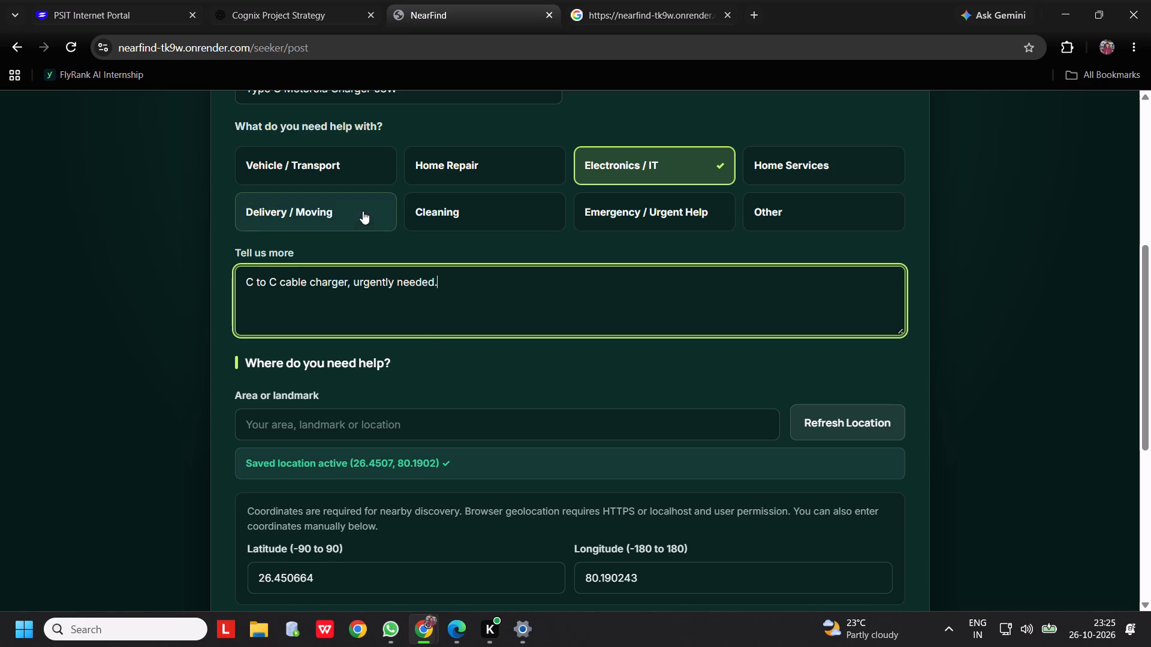
# Refresh the request's location by detection and enter the college hostel as the area or landmark.
pyautogui.scroll(-2, 354, 232)
pyautogui.click(442, 273)
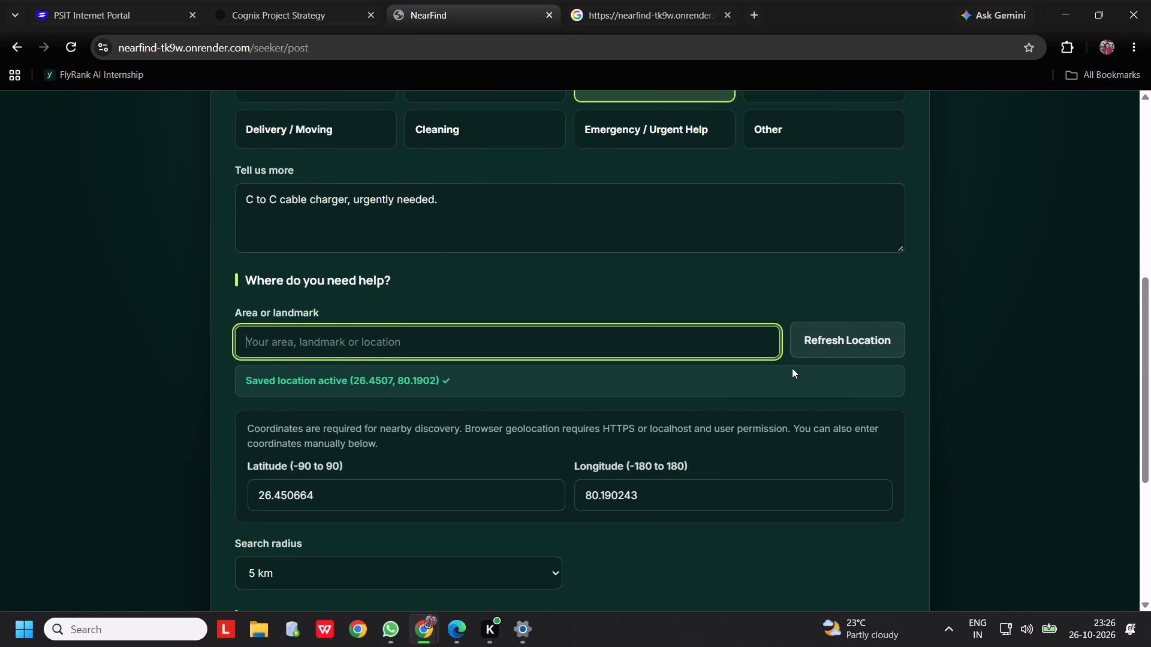
pyautogui.click(858, 330)
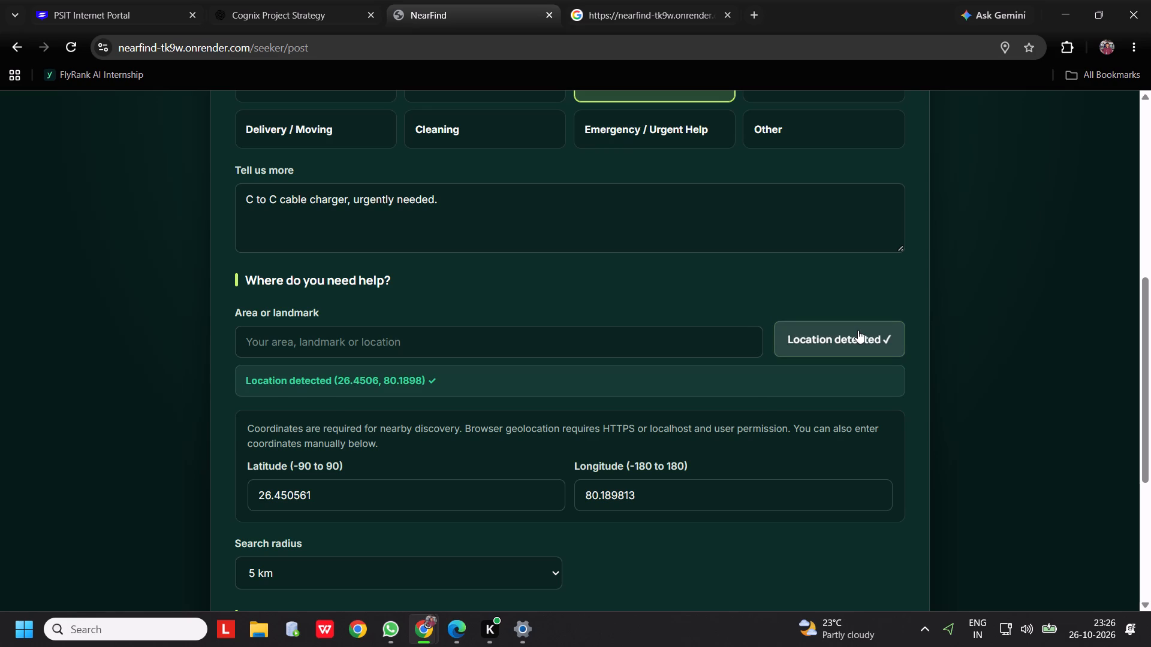
pyautogui.click(643, 340)
pyautogui.press('BackSpace')
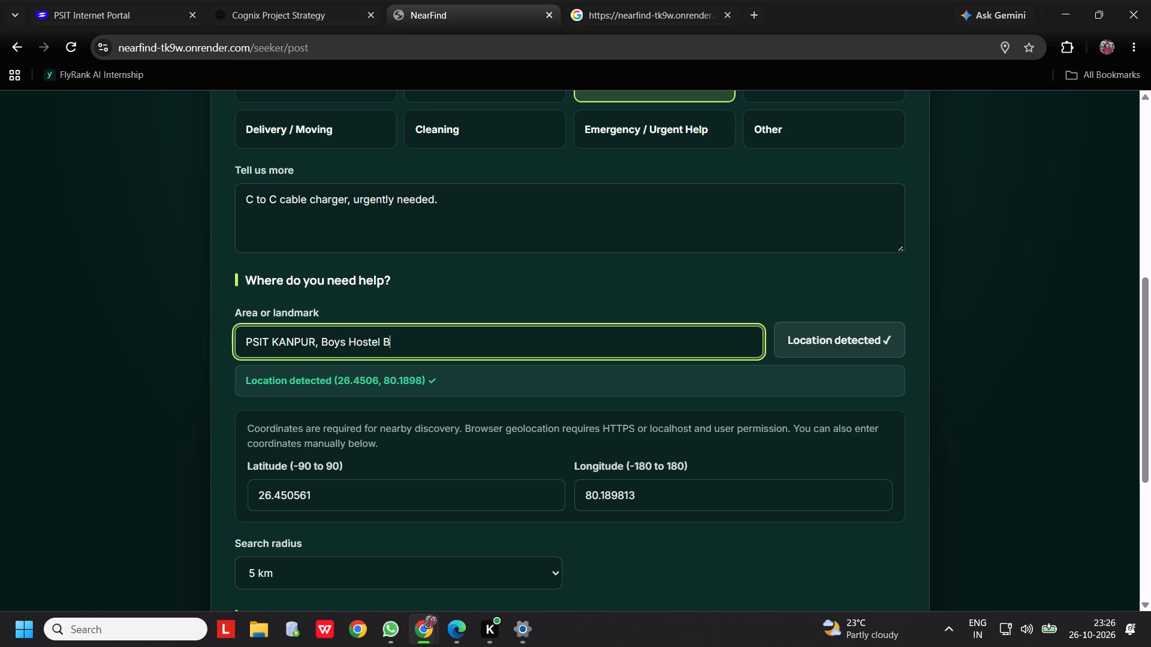
# Open the search radius options for the request.
pyautogui.scroll(-4, 598, 280)
pyautogui.click(523, 280)
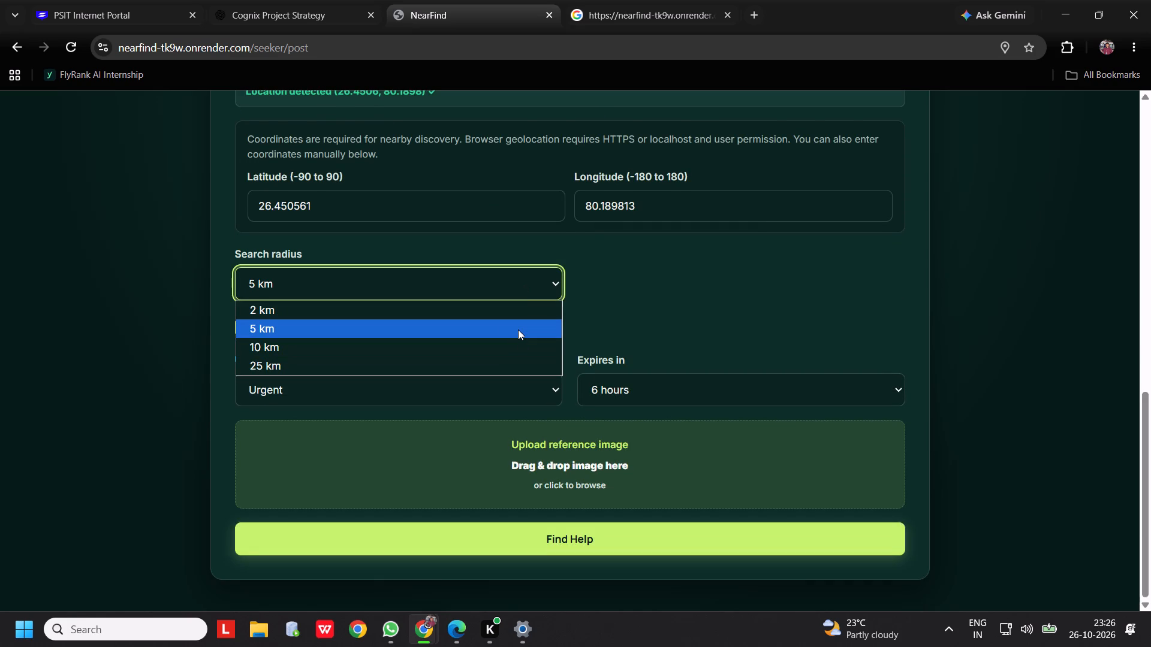
# Set the request's search radius to 25 km.
pyautogui.click(518, 338)
pyautogui.click(542, 281)
pyautogui.click(521, 358)
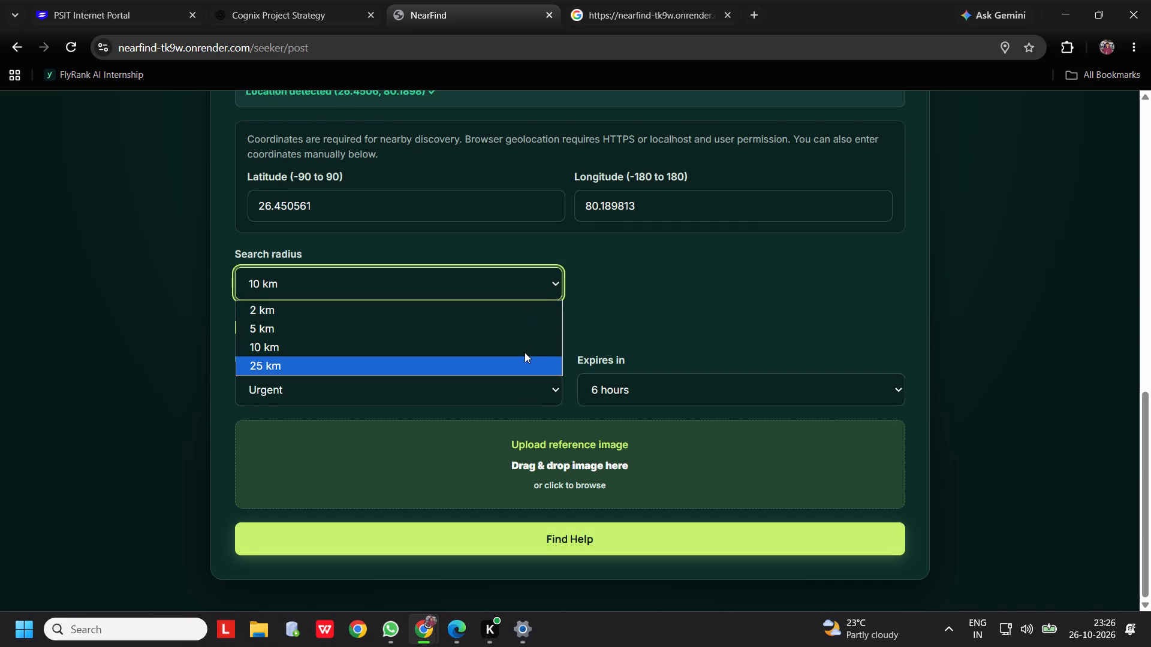
# Choose Urgent as the request's urgency and keep its expiry at 6 hours.
pyautogui.scroll(-2, 525, 352)
pyautogui.click(522, 386)
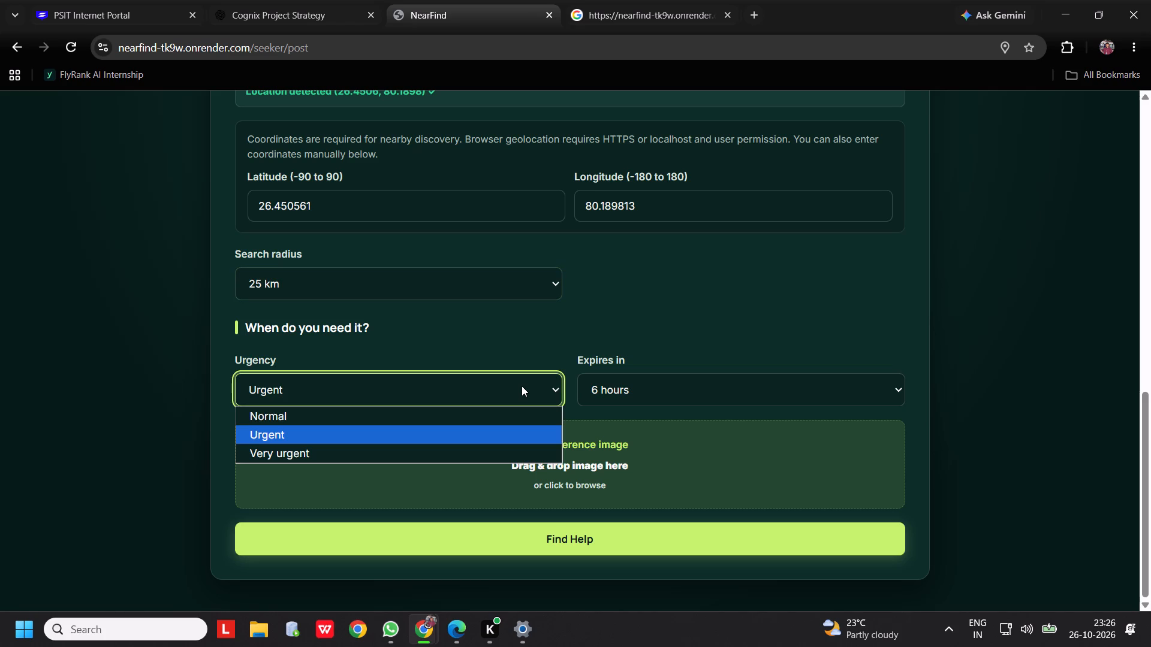
pyautogui.click(515, 428)
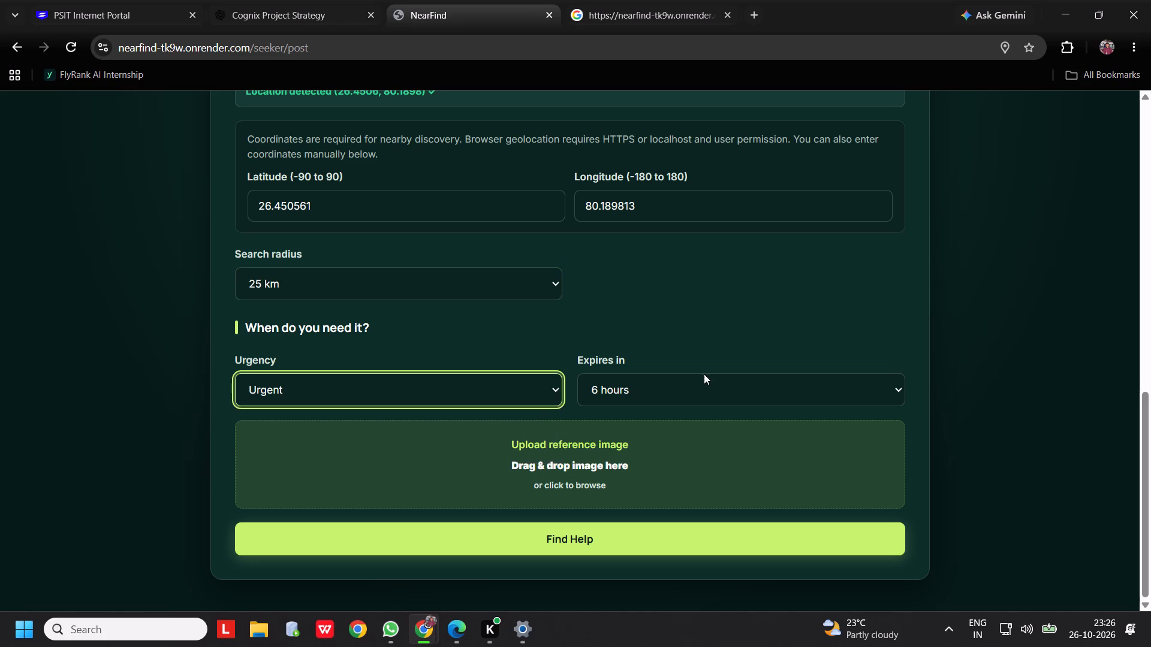
pyautogui.click(700, 388)
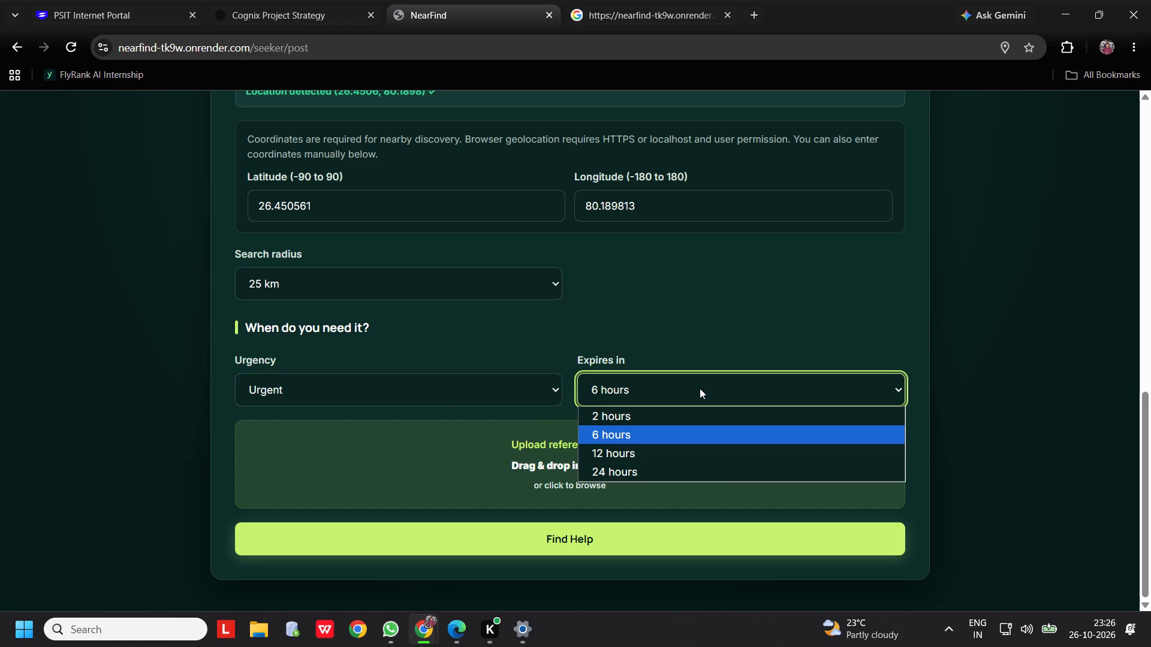
pyautogui.click(700, 388)
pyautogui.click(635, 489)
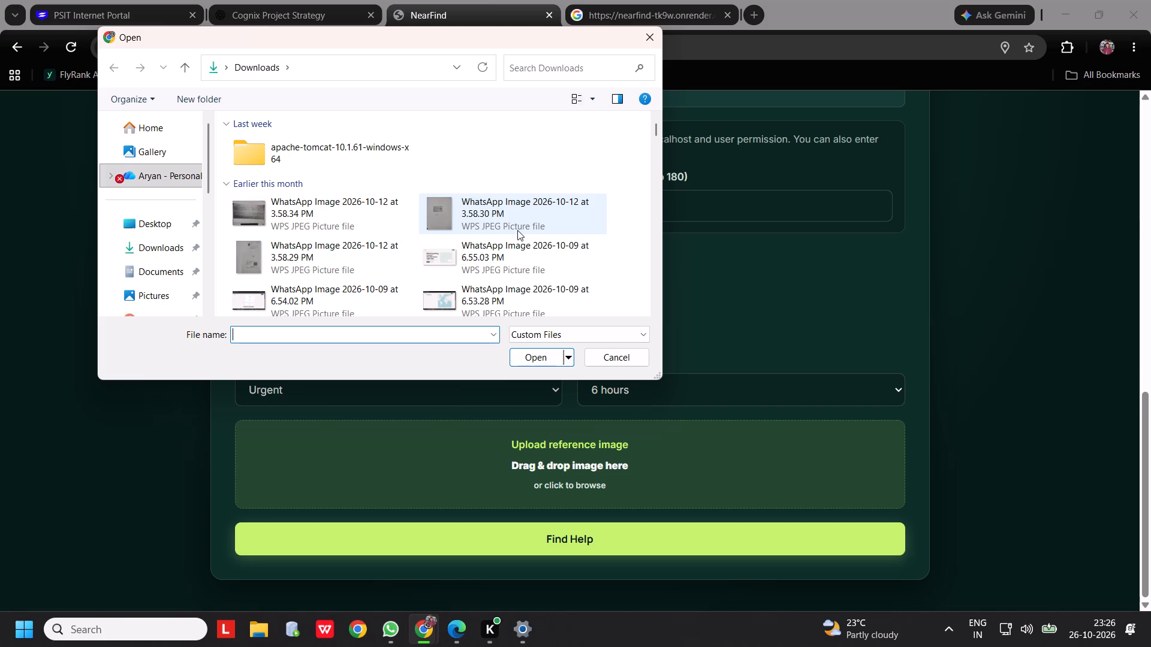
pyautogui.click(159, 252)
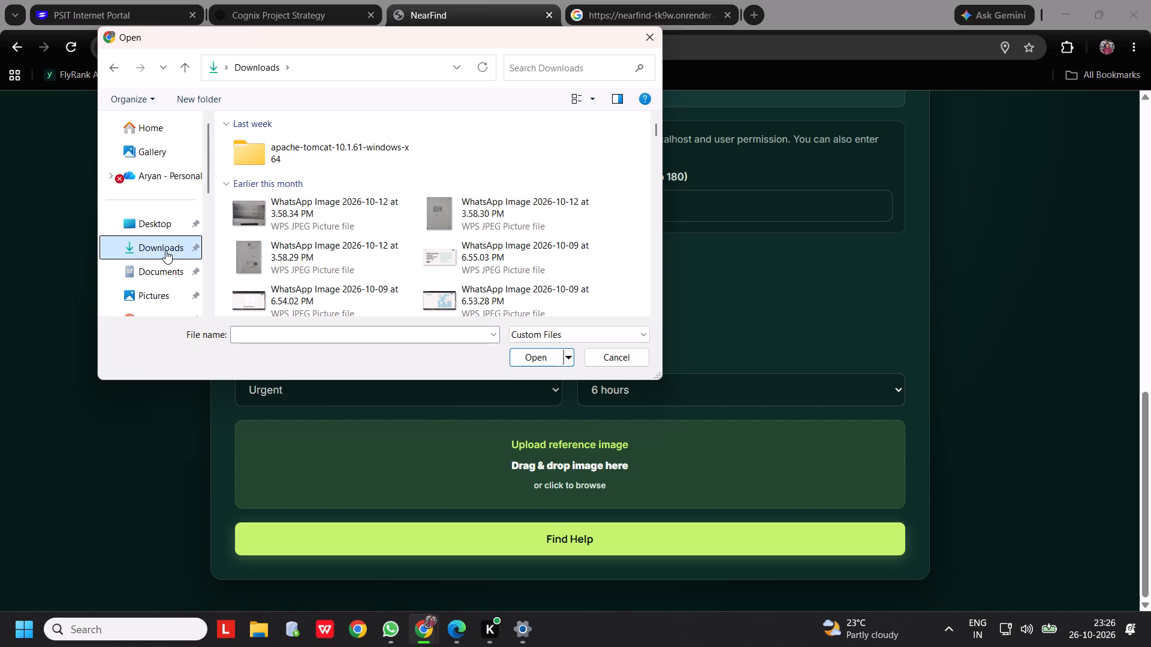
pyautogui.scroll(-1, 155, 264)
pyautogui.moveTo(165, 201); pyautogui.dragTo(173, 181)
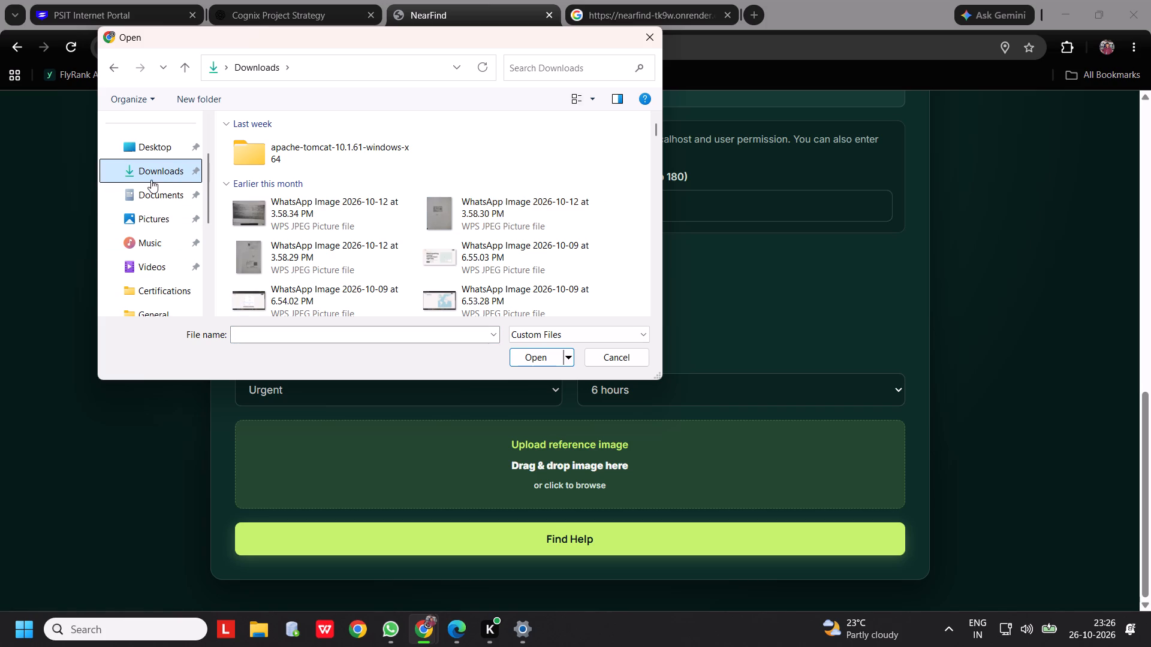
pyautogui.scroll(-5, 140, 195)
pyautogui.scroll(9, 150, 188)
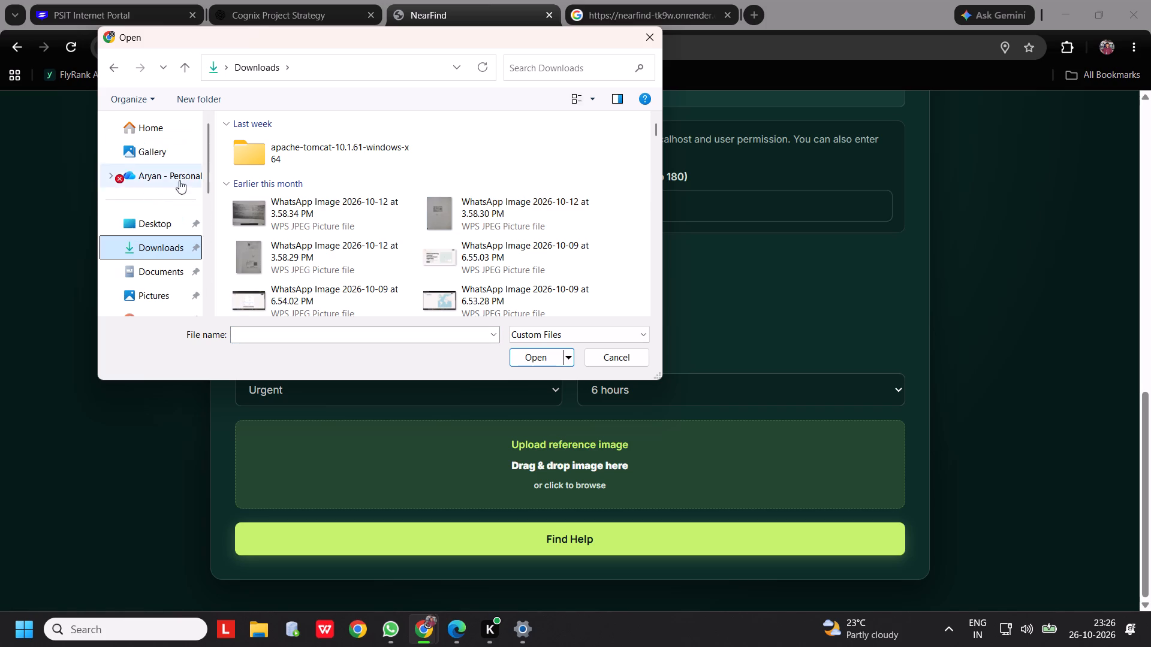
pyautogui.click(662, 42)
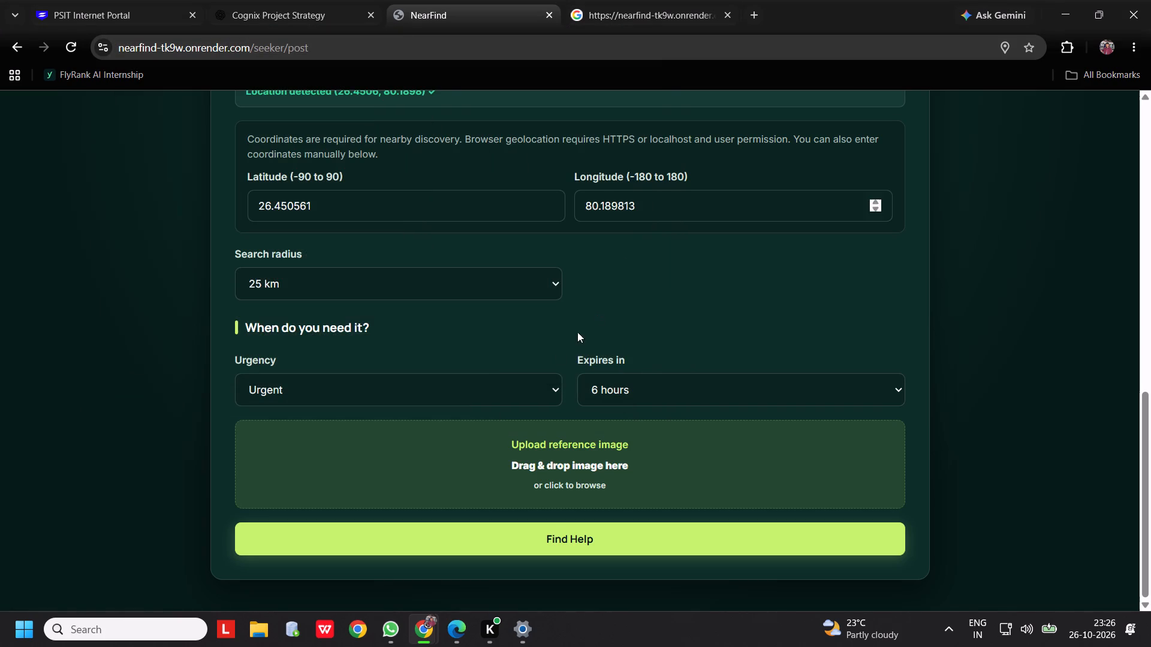
# Open the file chooser for the request's reference image.
pyautogui.click(535, 434)
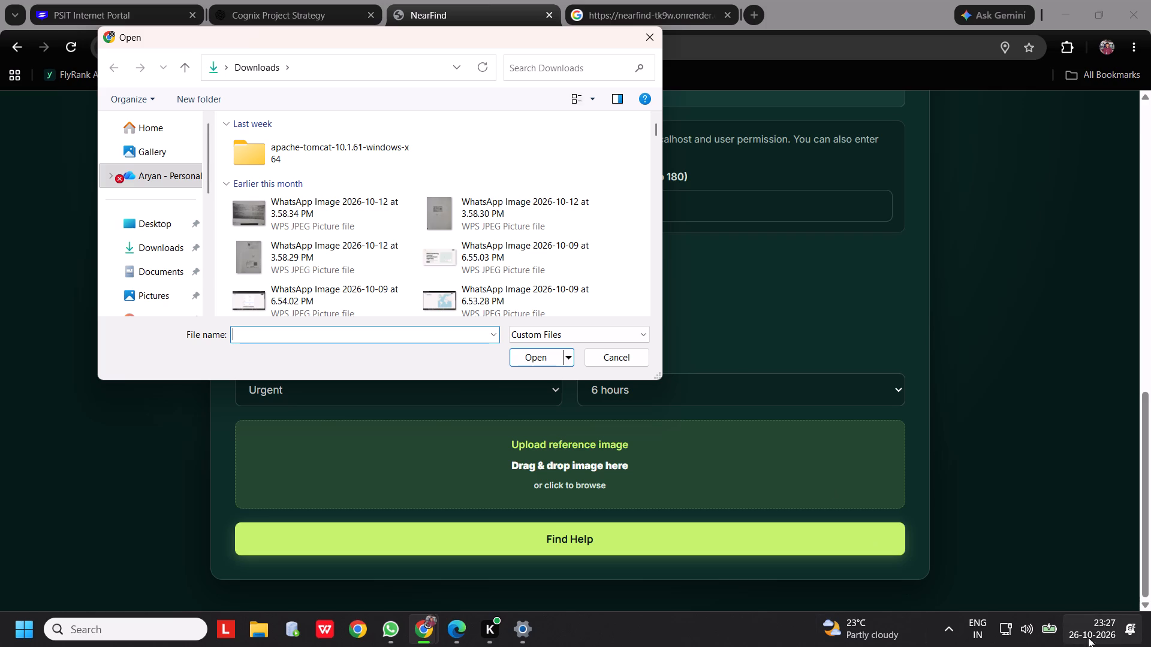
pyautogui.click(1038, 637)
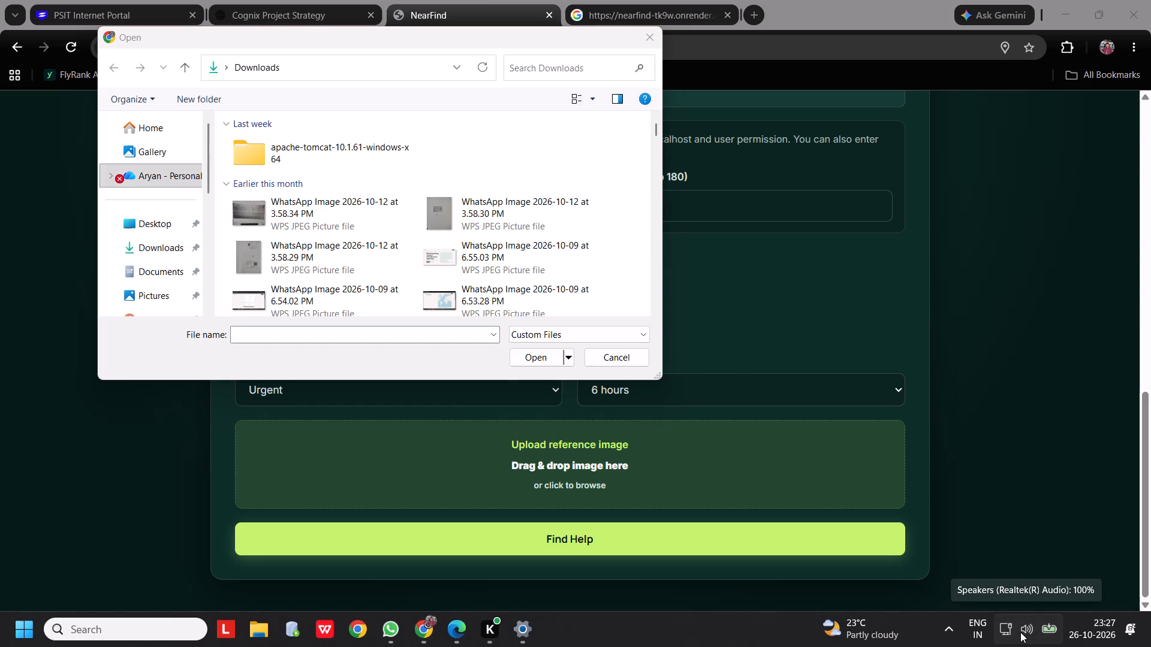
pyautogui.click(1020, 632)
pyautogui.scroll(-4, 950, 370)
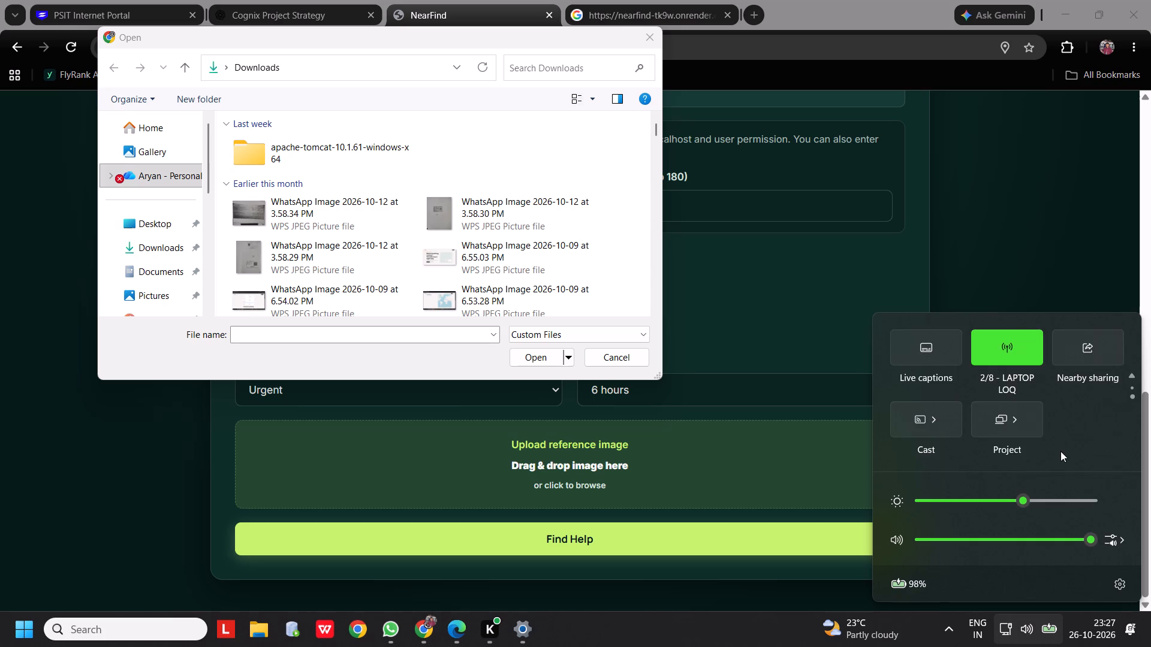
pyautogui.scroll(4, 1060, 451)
# Search the computer for the Smart Connect app and launch it.
pyautogui.click(131, 634)
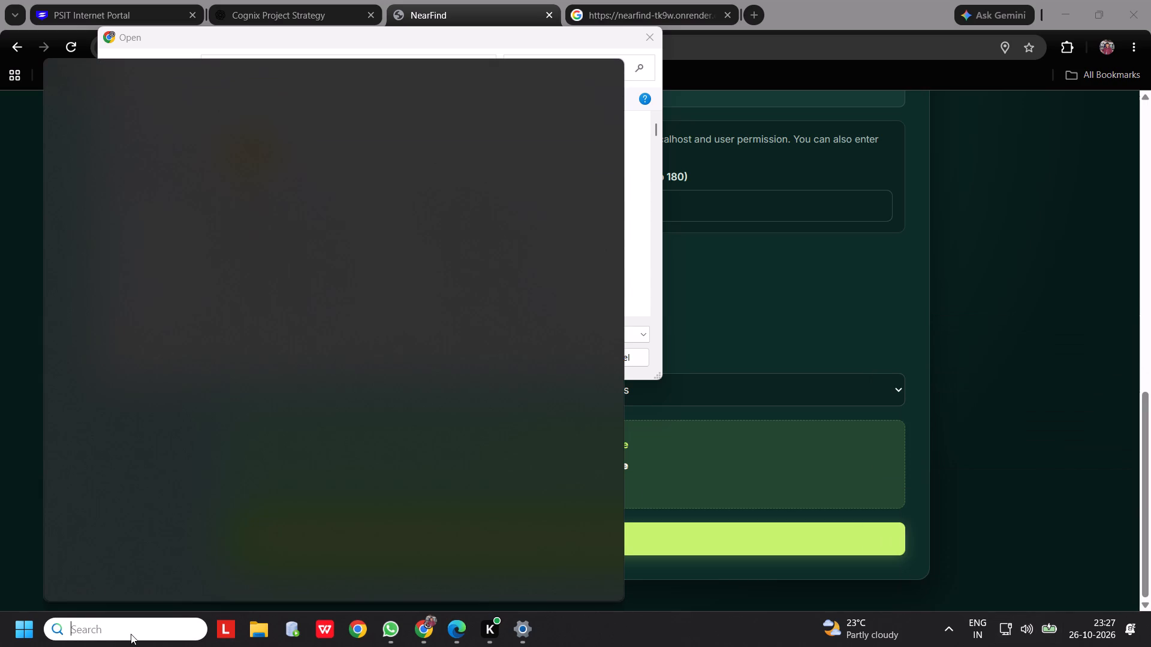
pyautogui.write('sma')
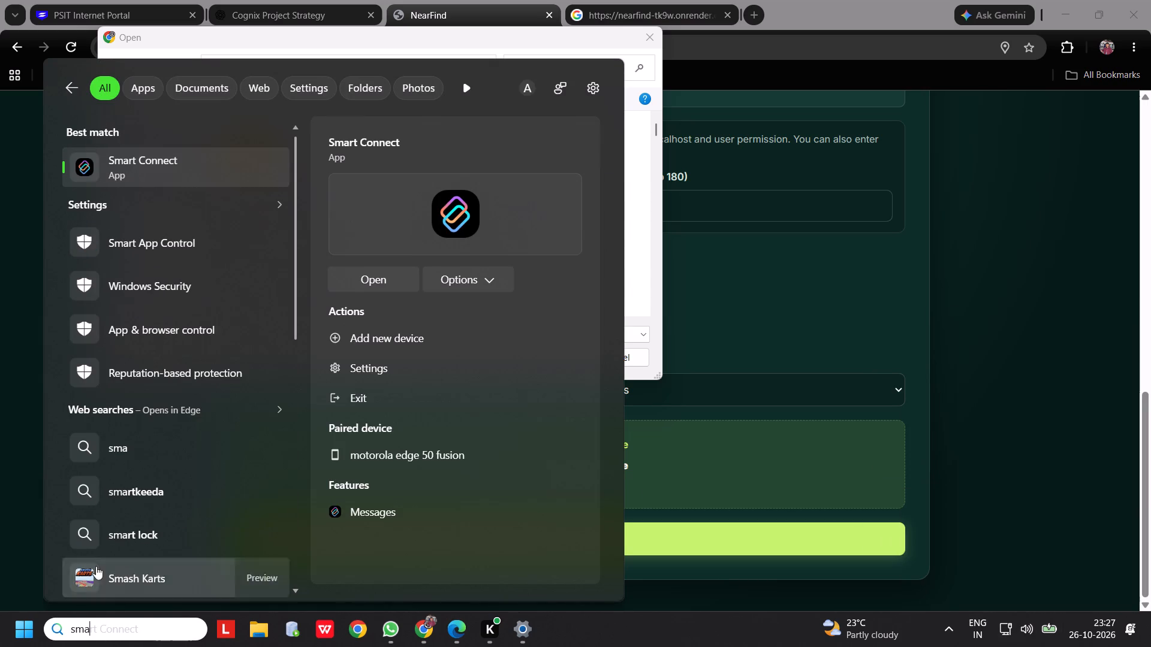
pyautogui.click(387, 279)
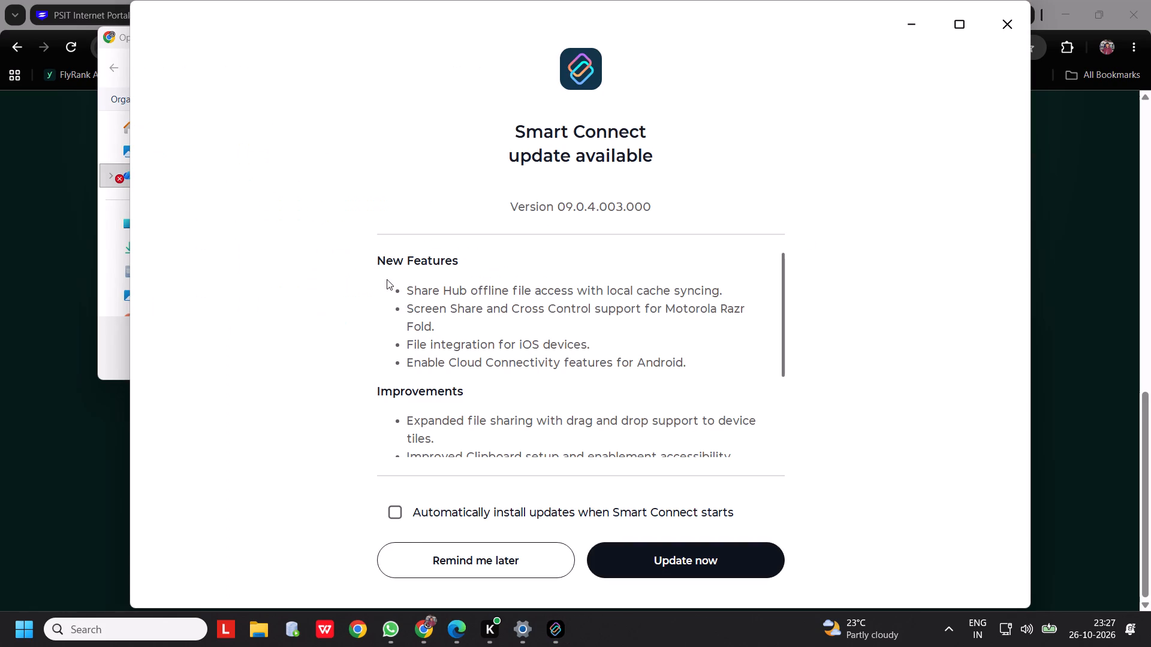
# Turn on automatic update installation at Smart Connect startup and postpone the offered update.
pyautogui.scroll(-6, 543, 381)
pyautogui.scroll(2, 458, 503)
pyautogui.scroll(-1, 408, 525)
pyautogui.click(393, 512)
pyautogui.click(421, 560)
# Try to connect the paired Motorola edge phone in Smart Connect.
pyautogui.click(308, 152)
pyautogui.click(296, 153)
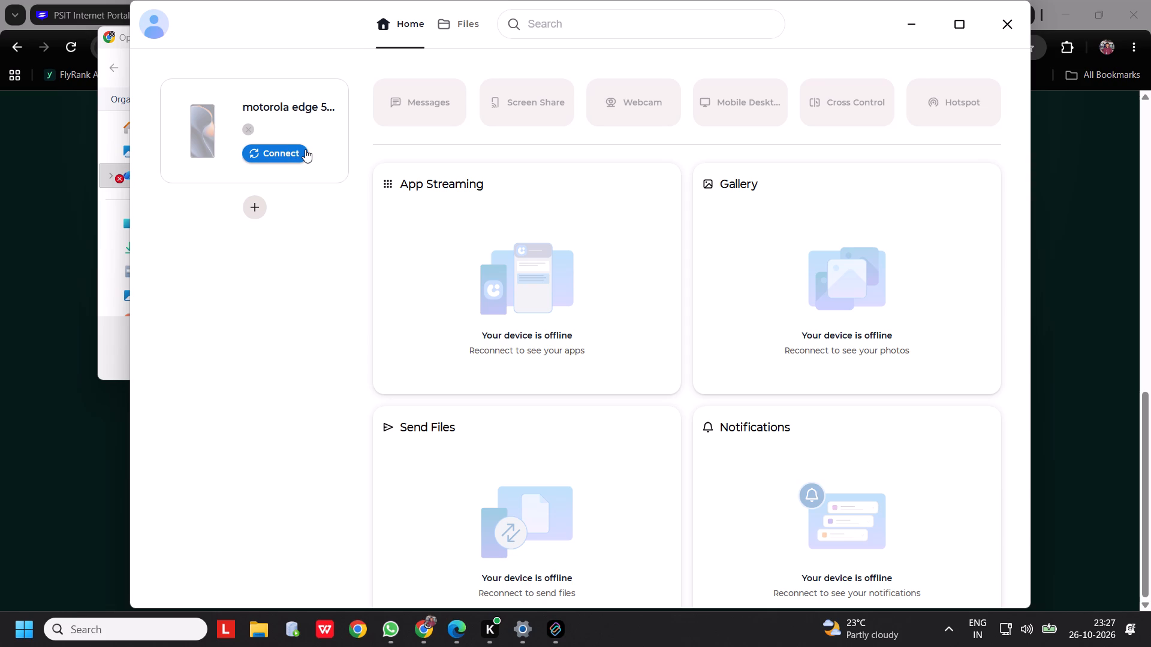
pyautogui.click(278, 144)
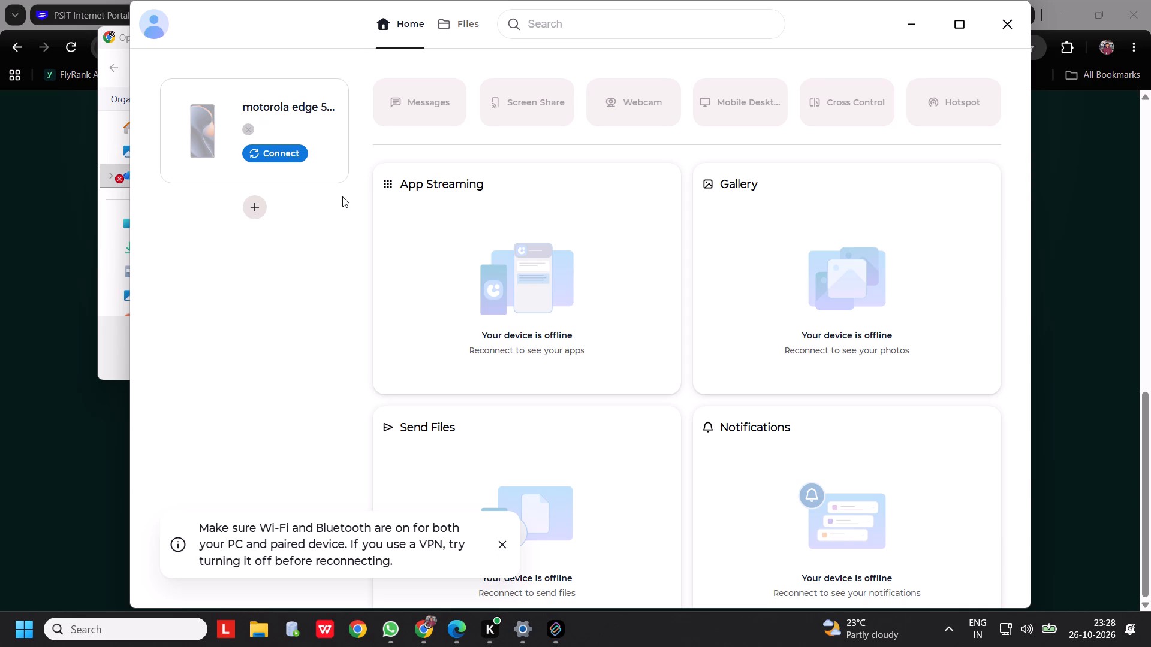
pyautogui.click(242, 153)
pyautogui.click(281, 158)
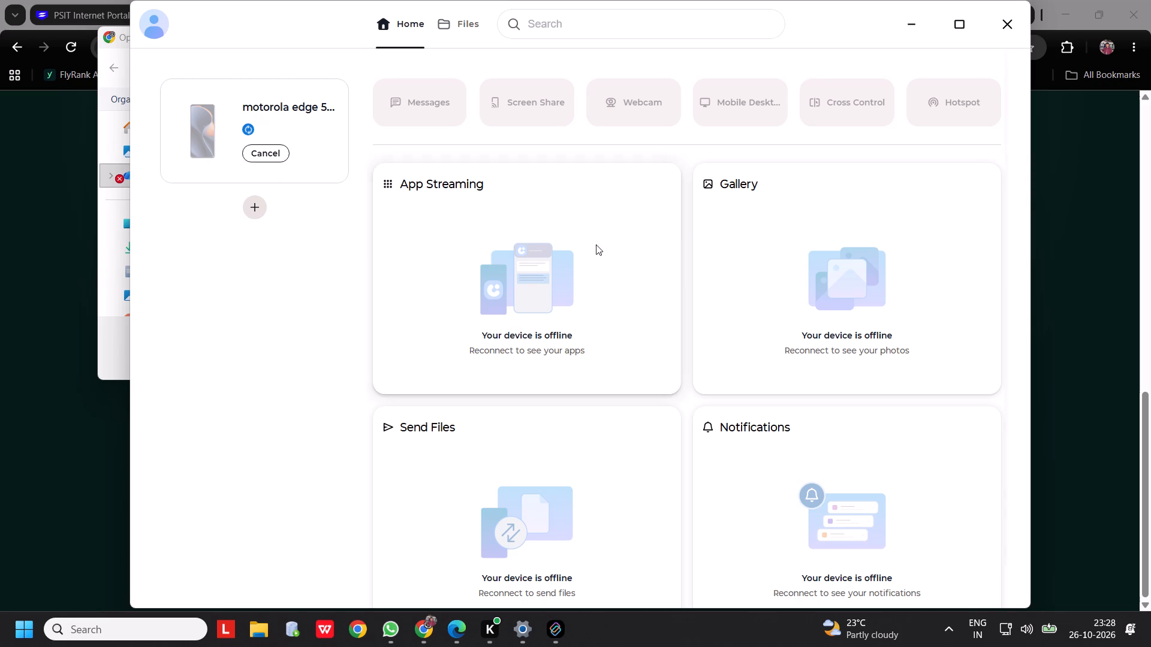
# Connect the computer to the AKSH1 Wi-Fi network and close the network settings.
pyautogui.click(1009, 628)
pyautogui.scroll(-3, 963, 421)
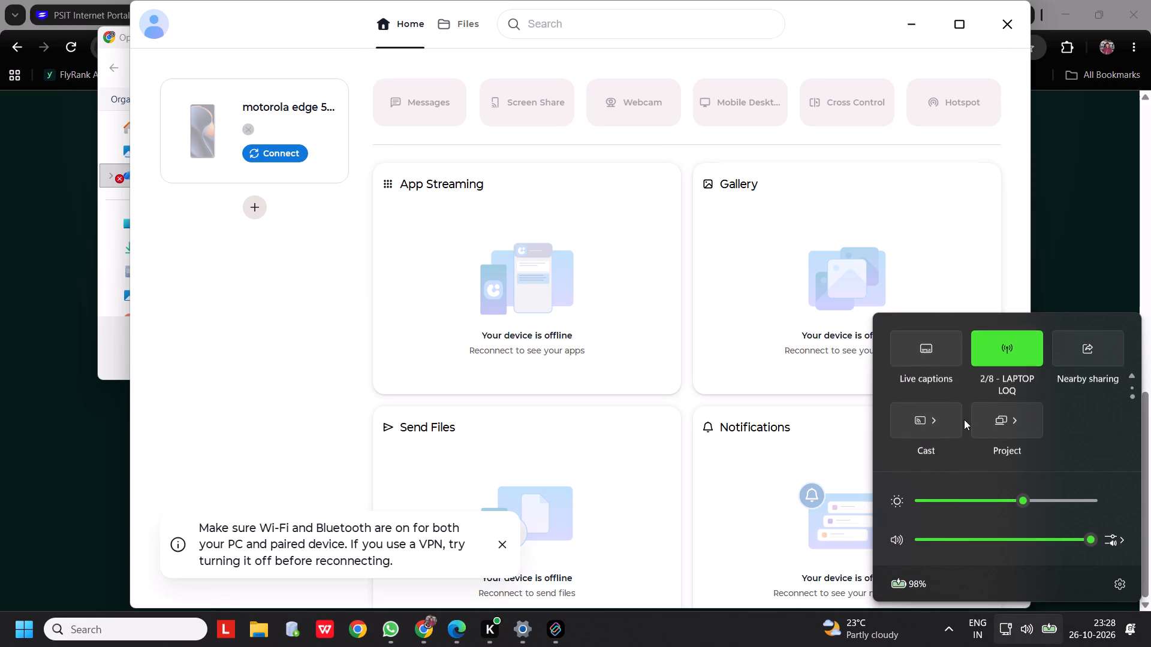
pyautogui.scroll(3, 954, 391)
pyautogui.click(949, 353)
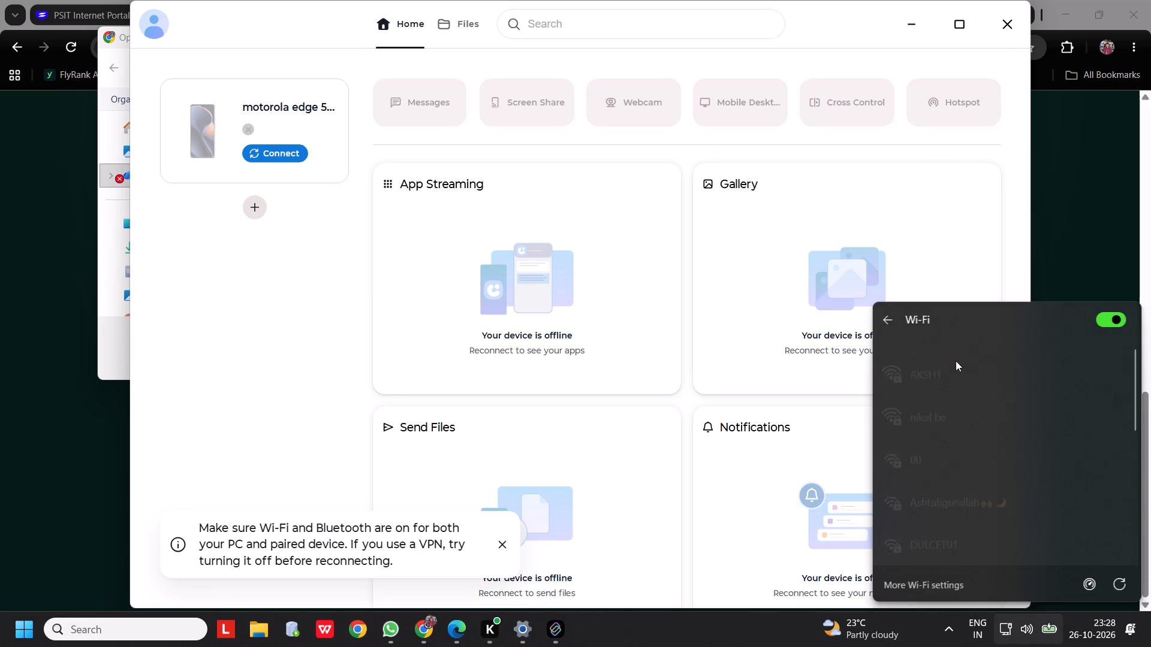
pyautogui.click(1005, 367)
pyautogui.click(1046, 423)
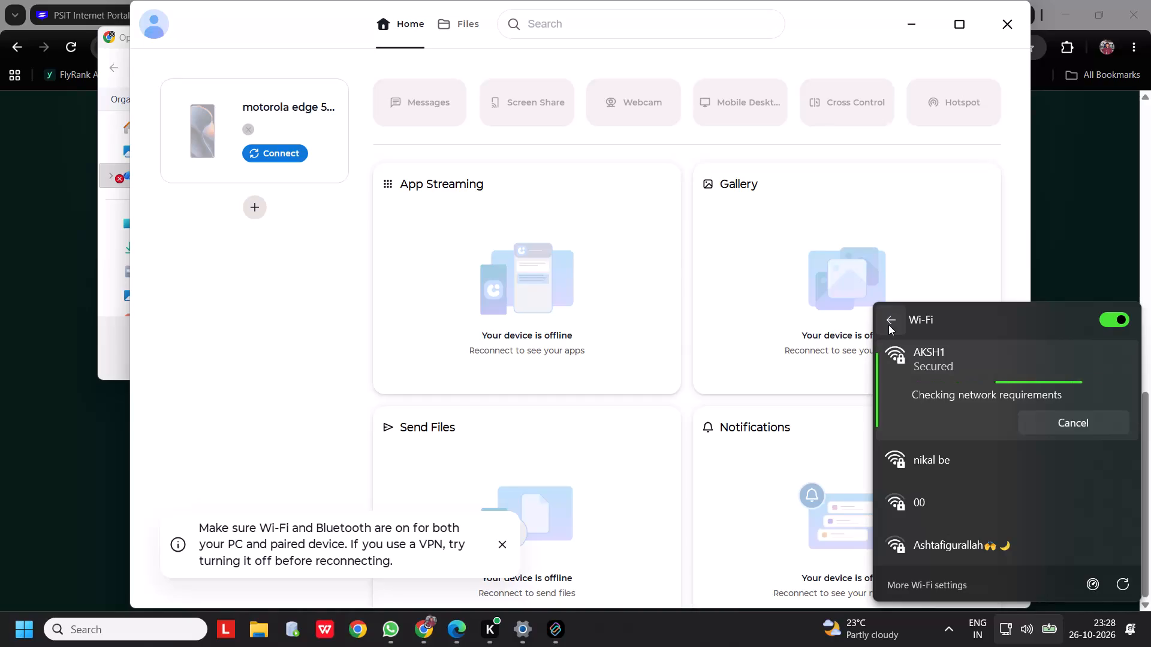
pyautogui.click(888, 325)
pyautogui.click(1133, 273)
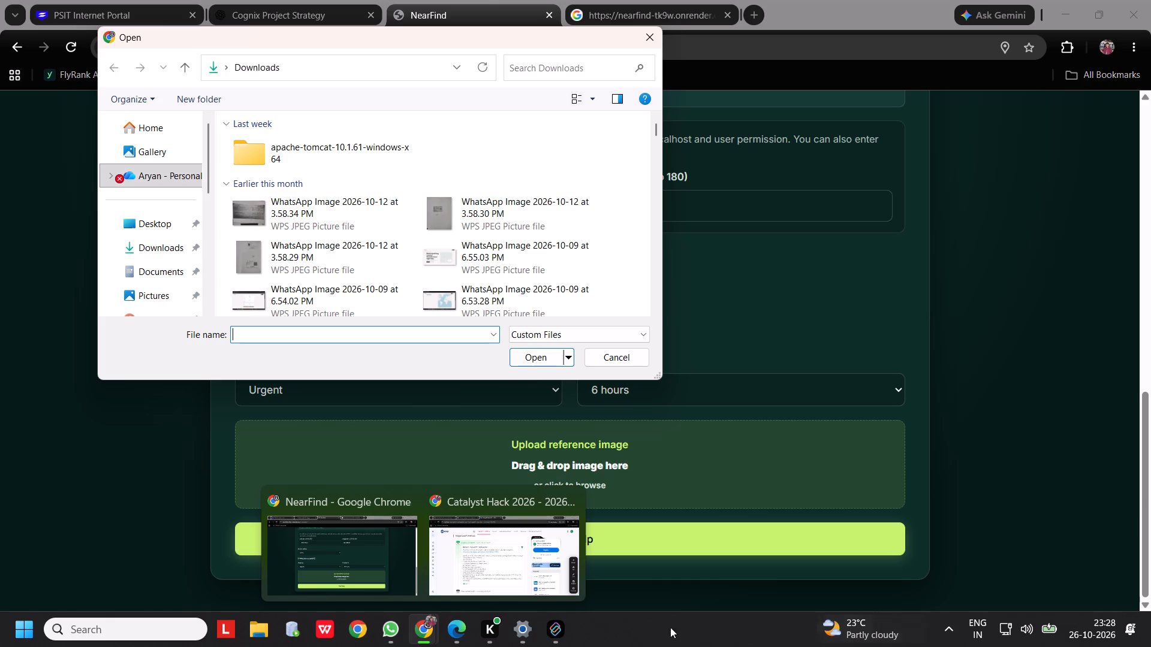
# Return to Smart Connect, reconnect the Motorola edge phone and look over its home page.
pyautogui.click(550, 630)
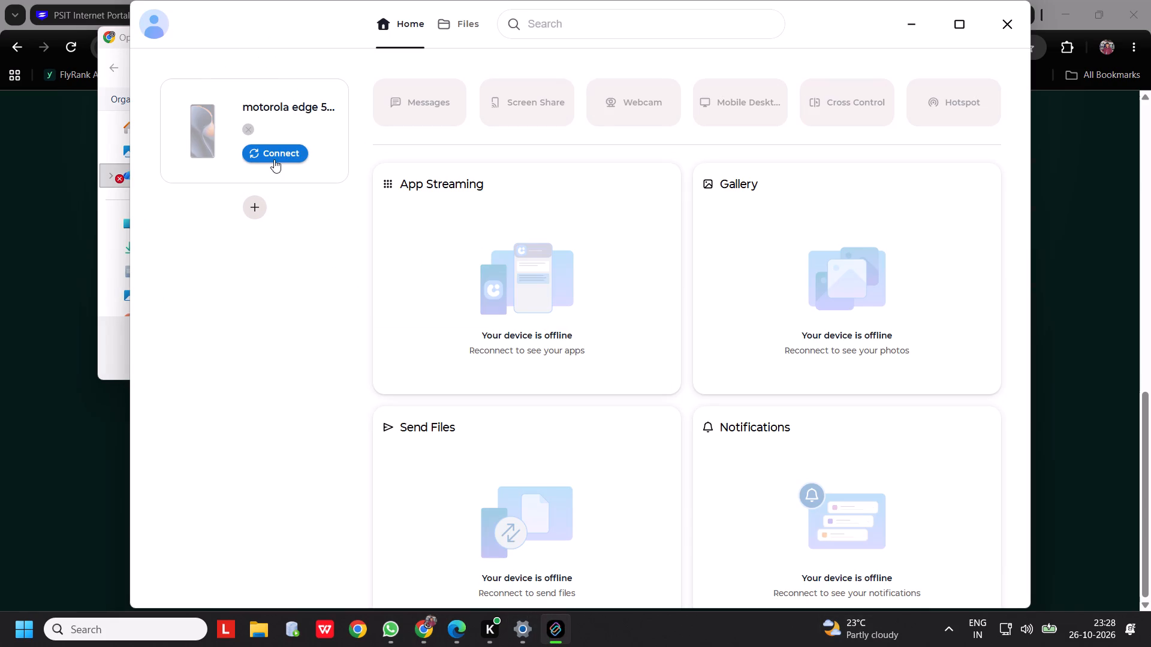
pyautogui.click(274, 159)
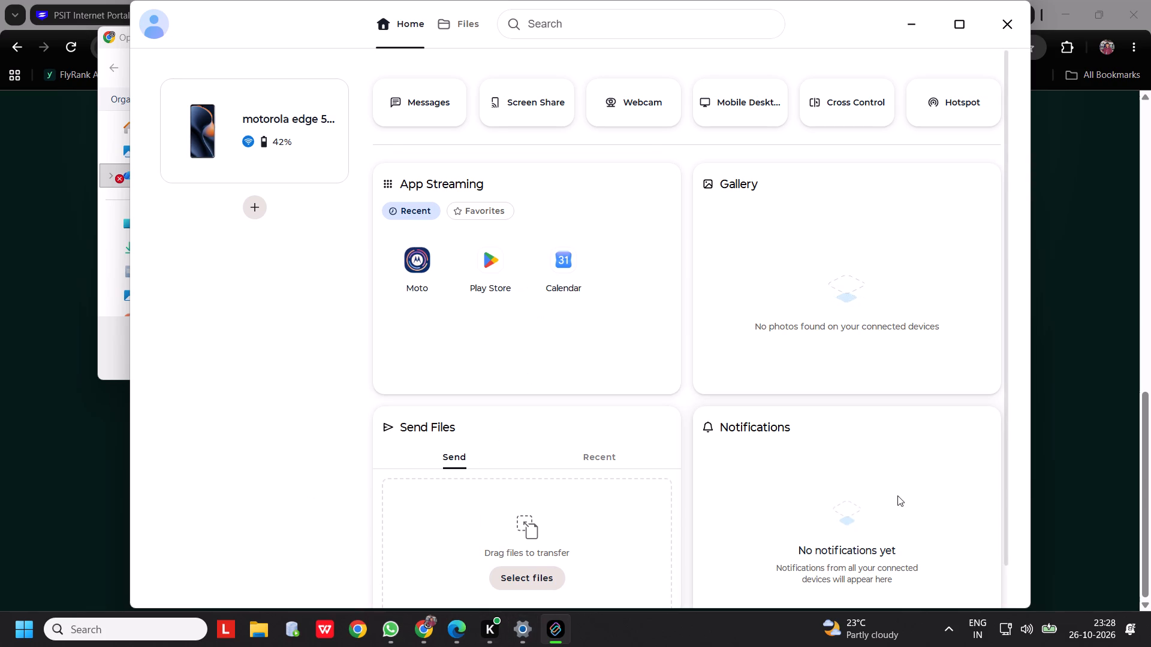
pyautogui.scroll(-5, 632, 506)
pyautogui.scroll(2, 624, 586)
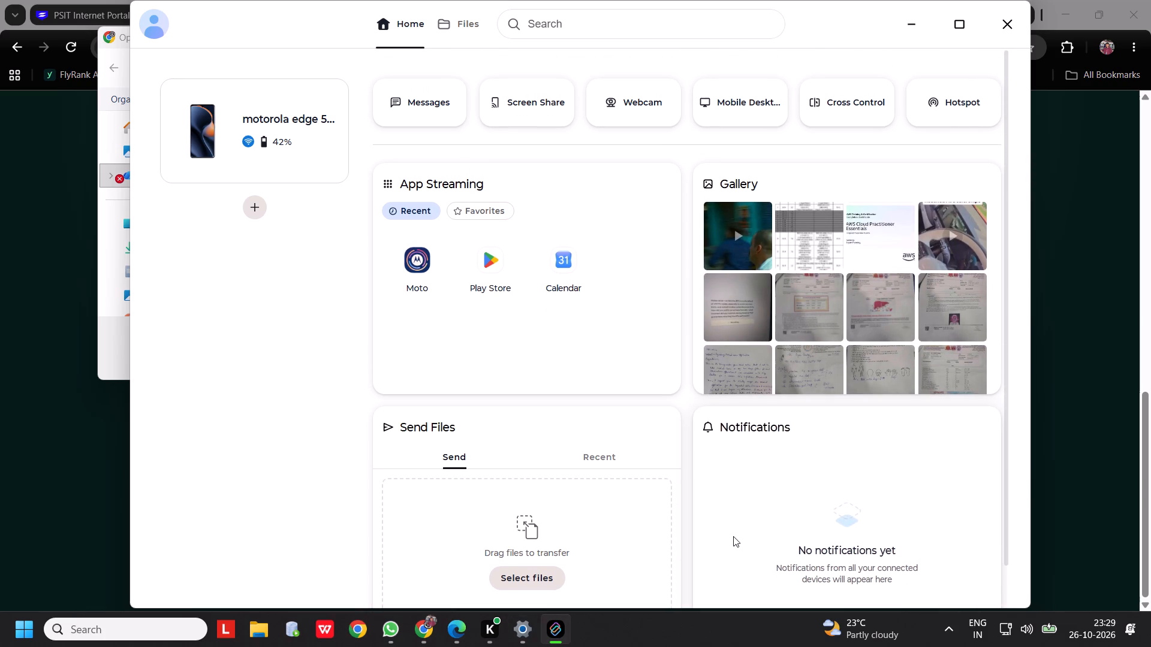
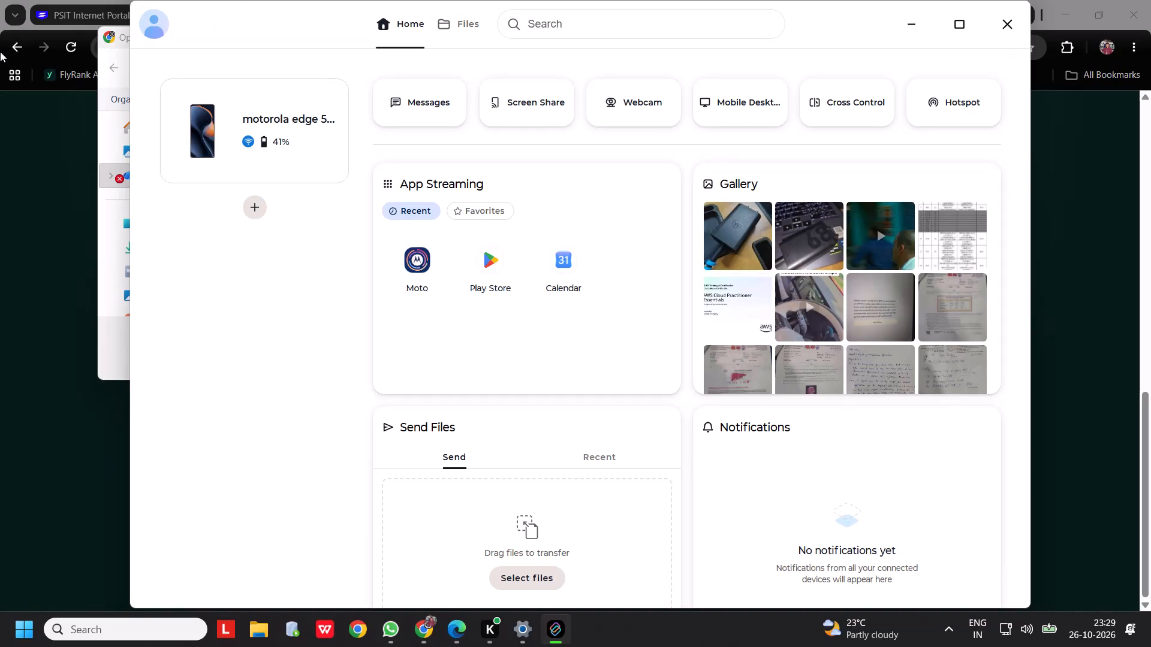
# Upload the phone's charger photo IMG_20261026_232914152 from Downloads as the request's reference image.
pyautogui.click(907, 16)
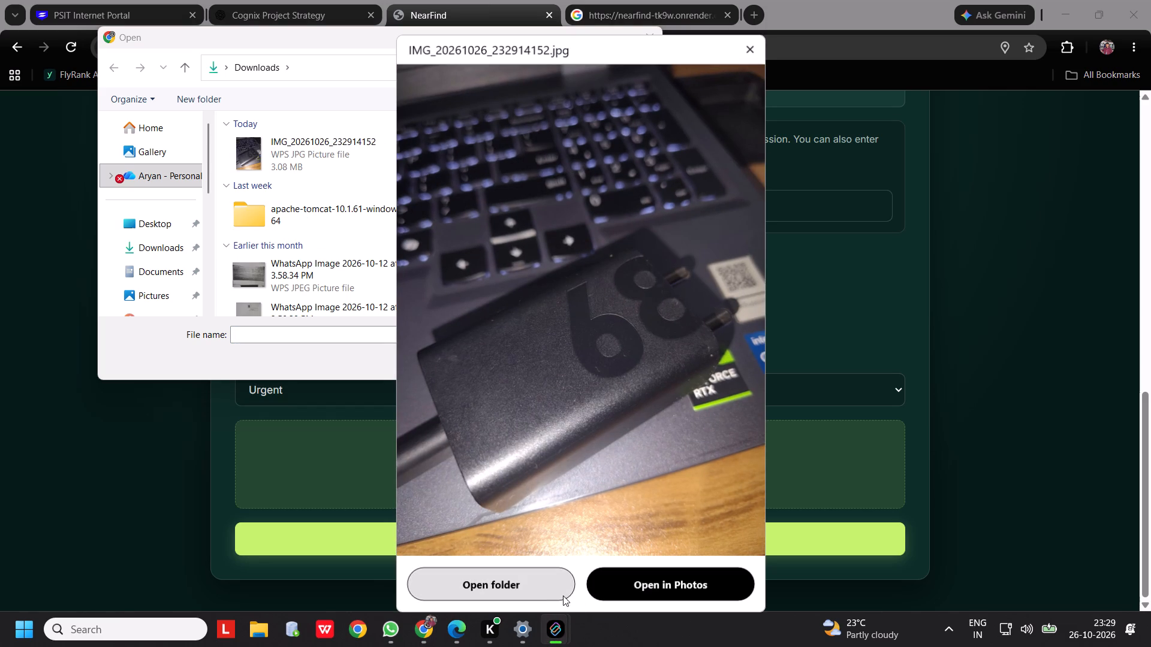
pyautogui.click(600, 517)
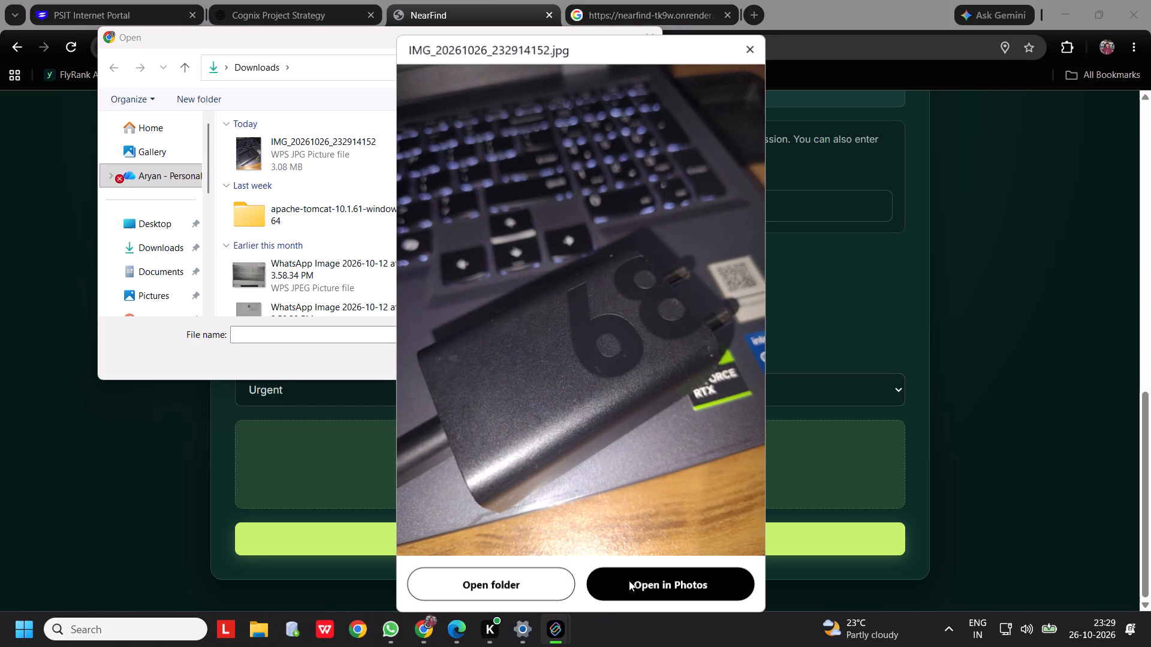
pyautogui.click(322, 170)
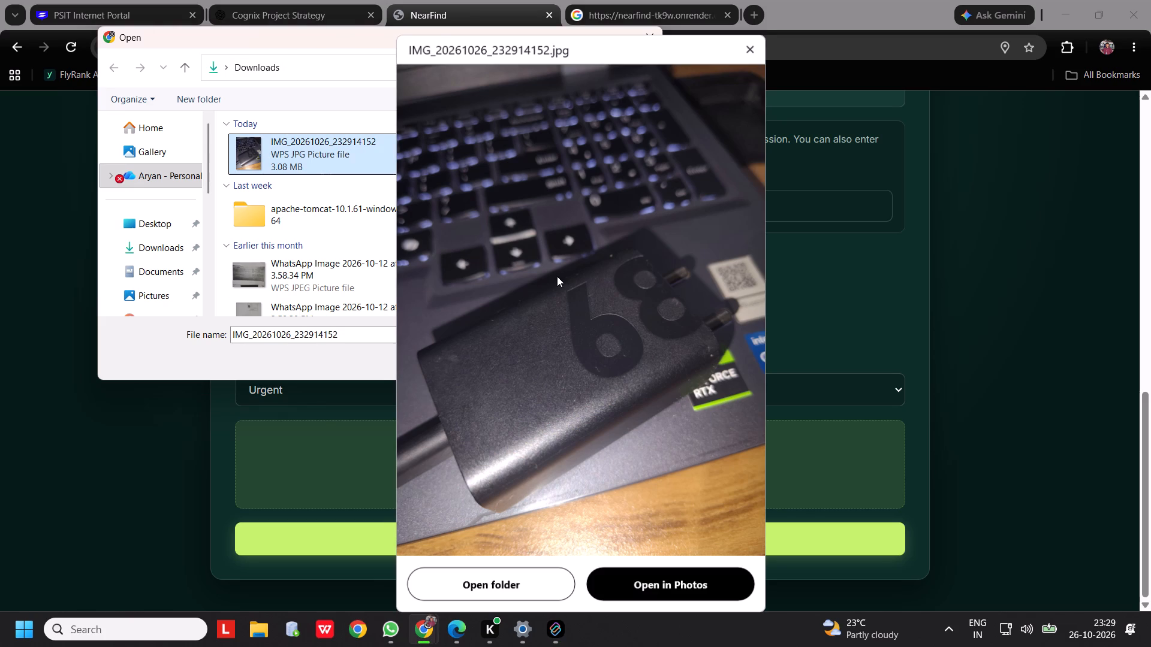
pyautogui.click(754, 46)
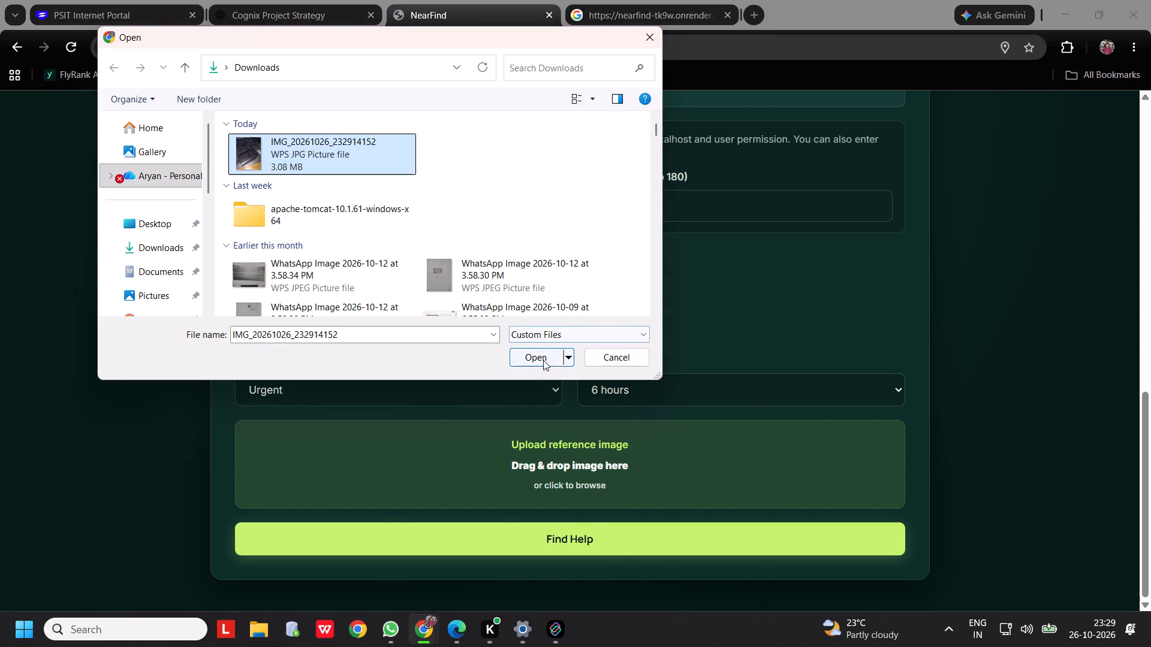
pyautogui.click(543, 360)
# Submit the Type C Motorola Charger 68W request to find nearby help.
pyautogui.scroll(-5, 495, 470)
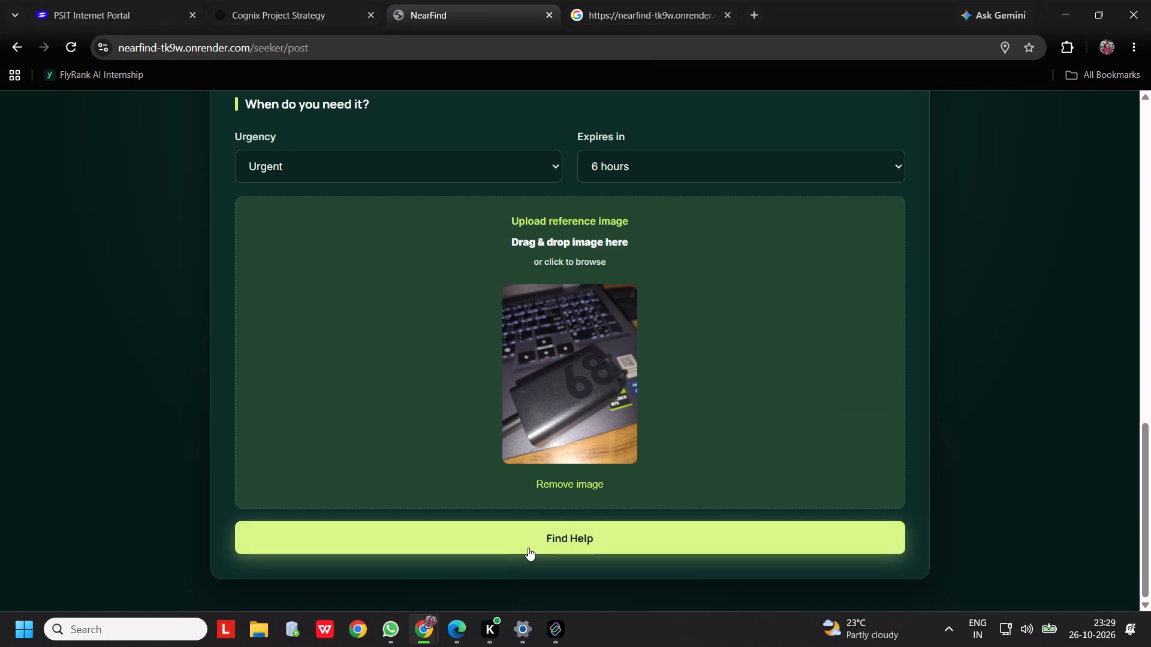
pyautogui.scroll(8, 542, 398)
pyautogui.scroll(-10, 555, 344)
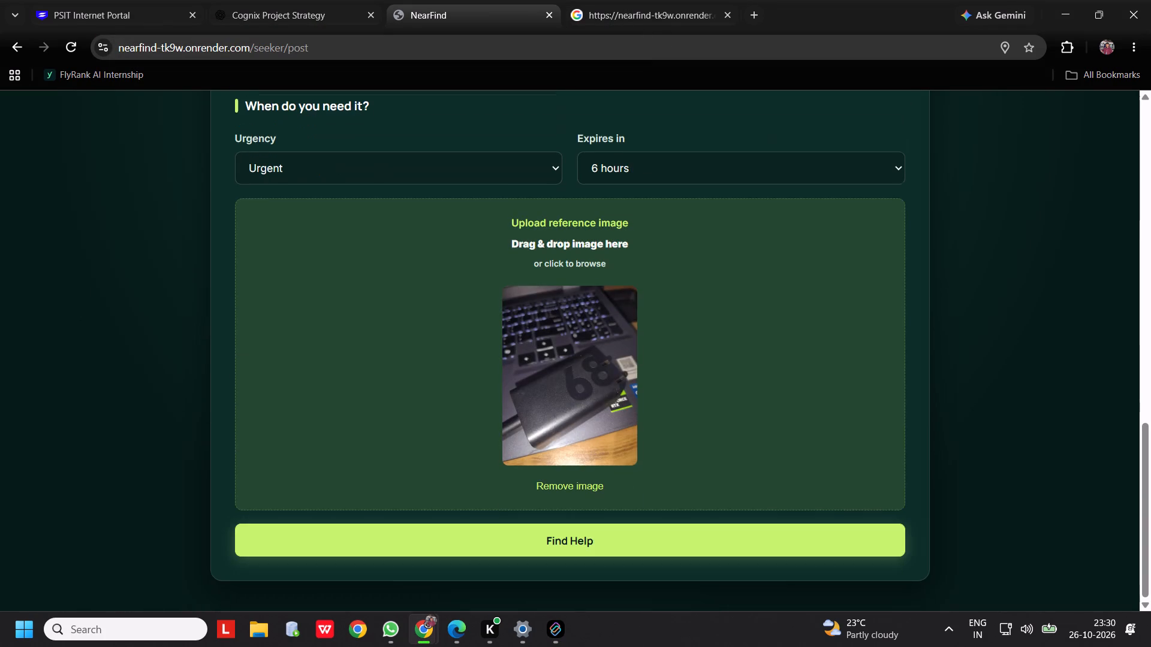
pyautogui.scroll(-5, 555, 347)
pyautogui.click(570, 538)
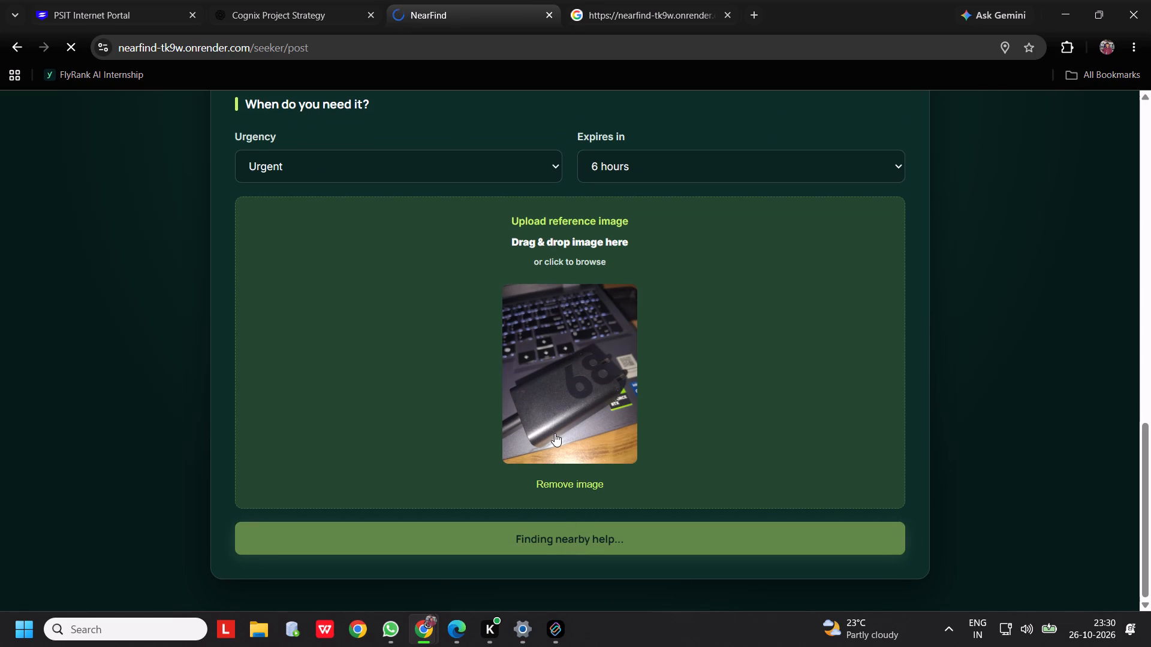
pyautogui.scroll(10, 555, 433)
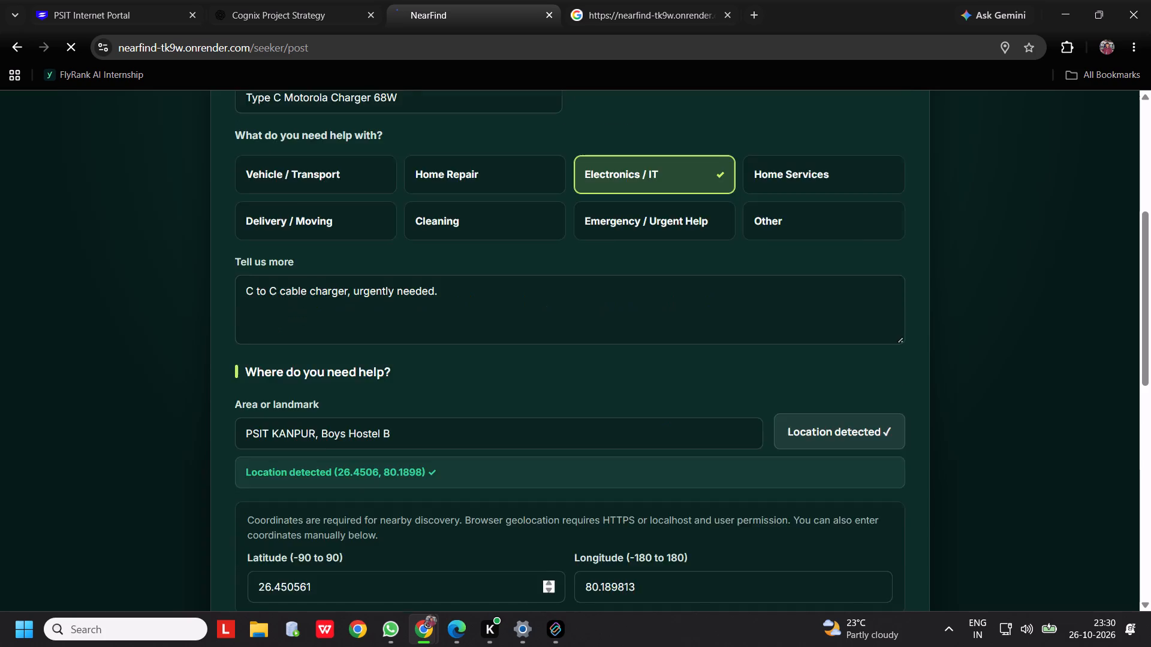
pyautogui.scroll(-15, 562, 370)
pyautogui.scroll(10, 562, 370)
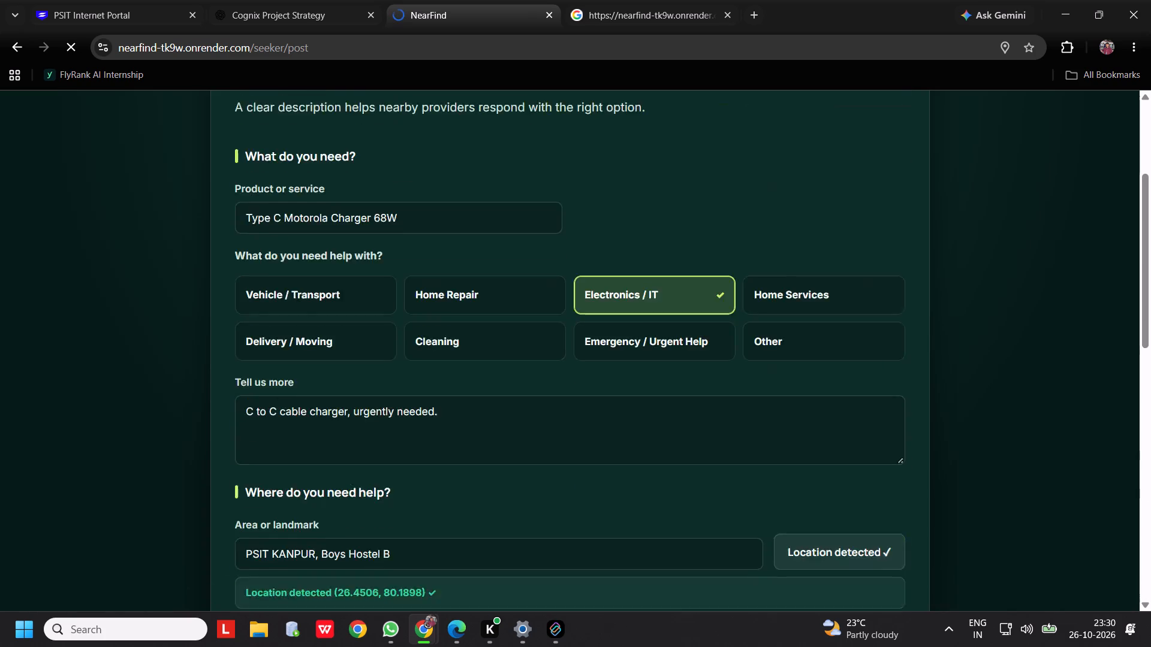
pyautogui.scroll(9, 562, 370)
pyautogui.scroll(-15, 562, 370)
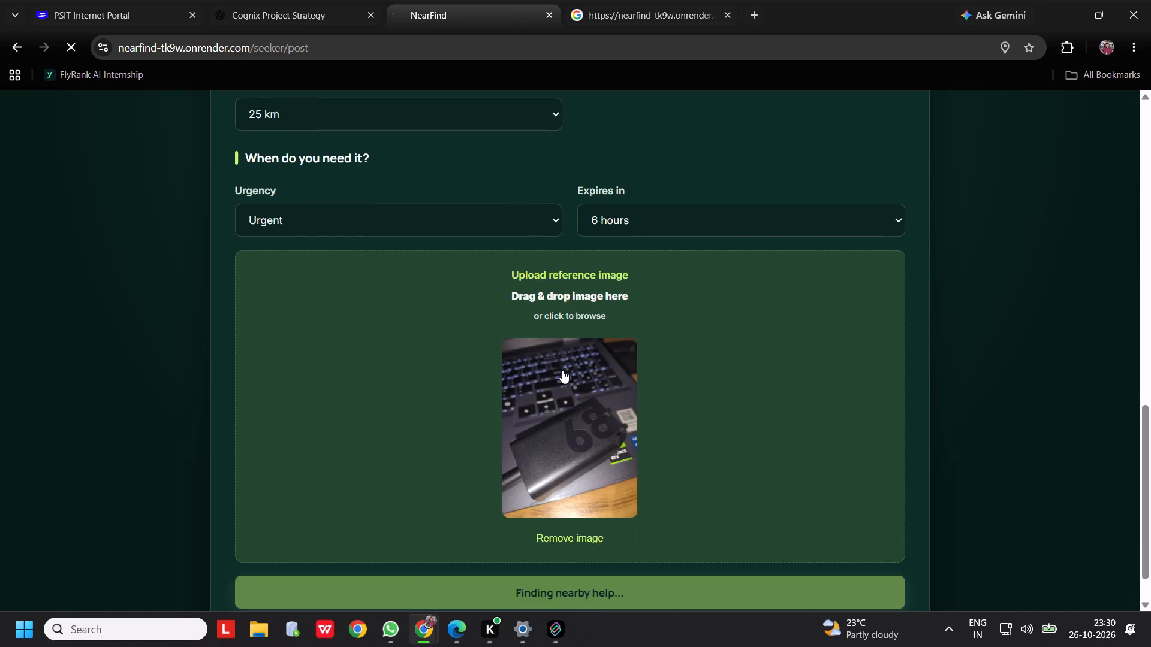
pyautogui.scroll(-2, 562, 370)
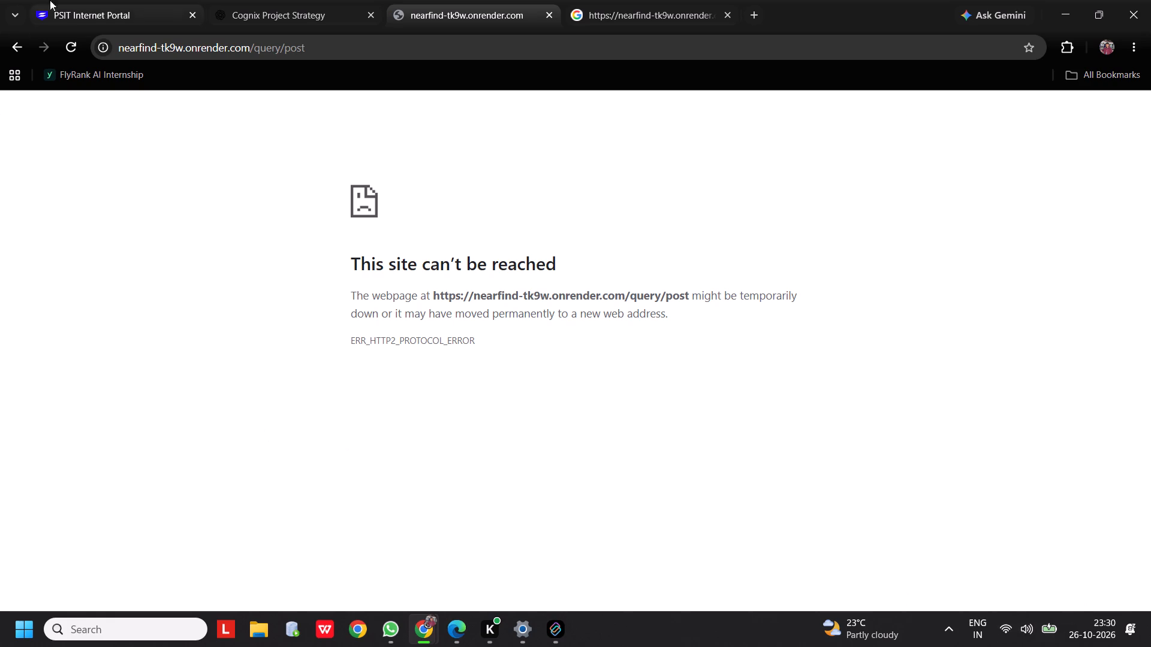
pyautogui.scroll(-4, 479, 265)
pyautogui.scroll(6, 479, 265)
# Reload the request page and agree to resubmit the charger request form.
pyautogui.click(67, 44)
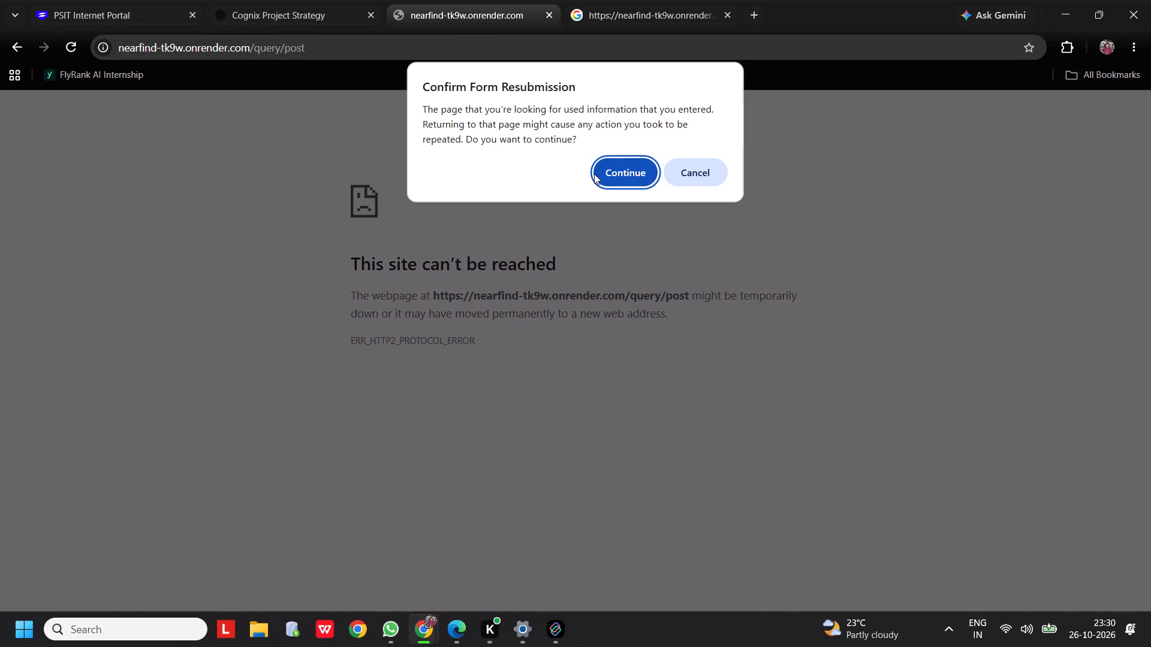
pyautogui.click(614, 173)
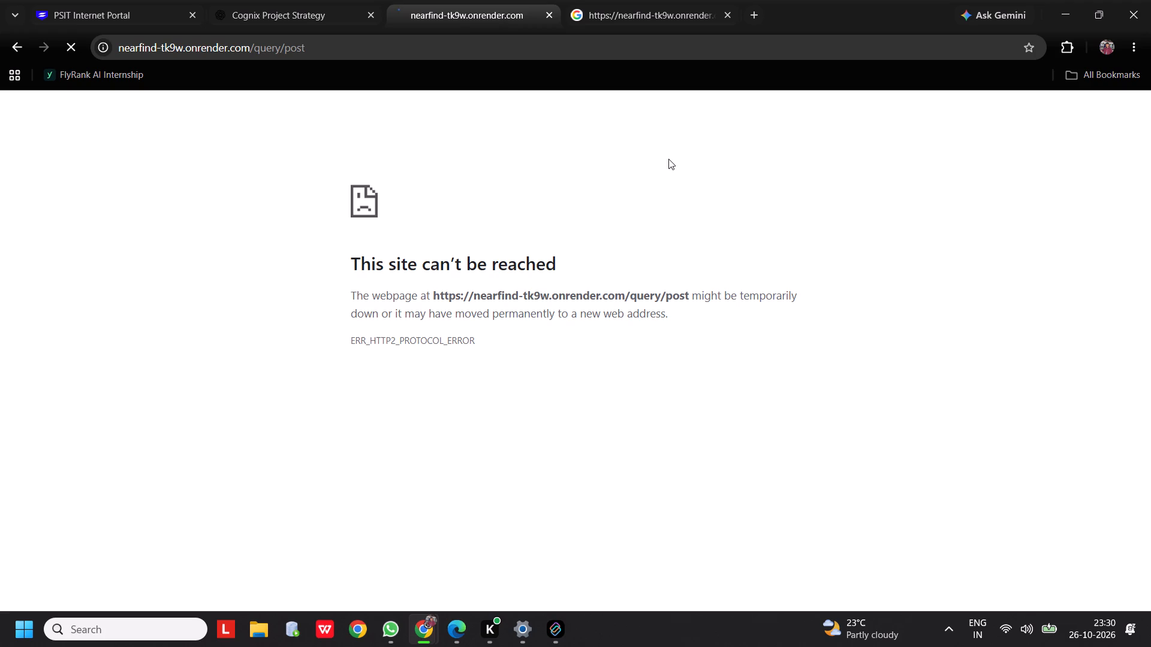
pyautogui.click(342, 0)
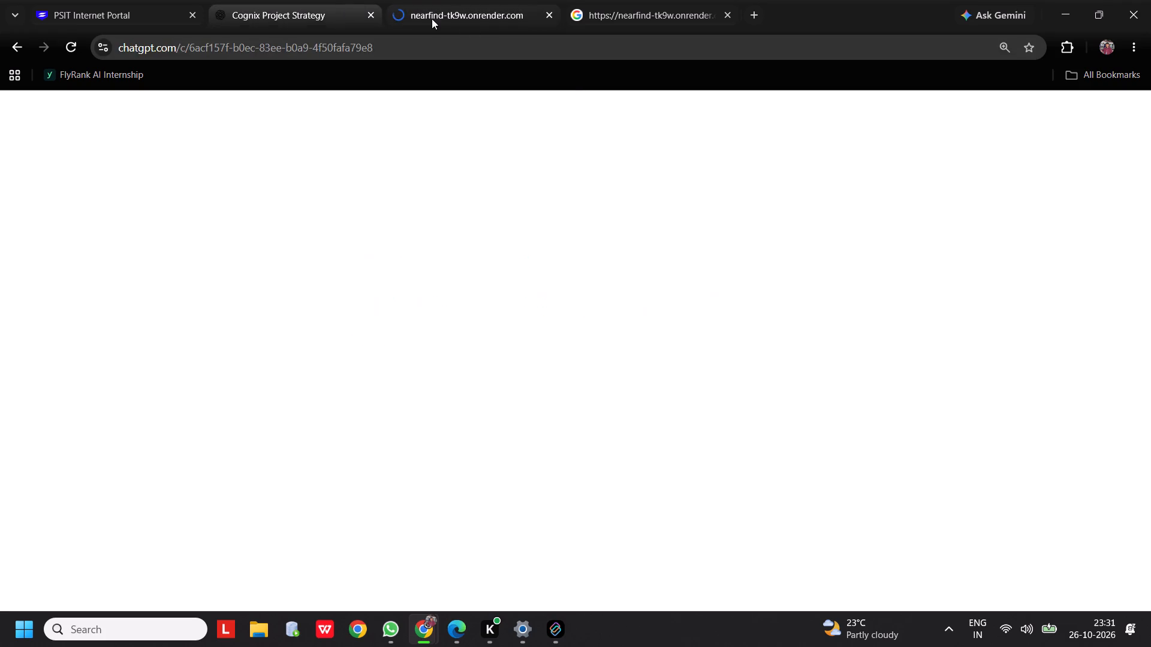
pyautogui.click(432, 19)
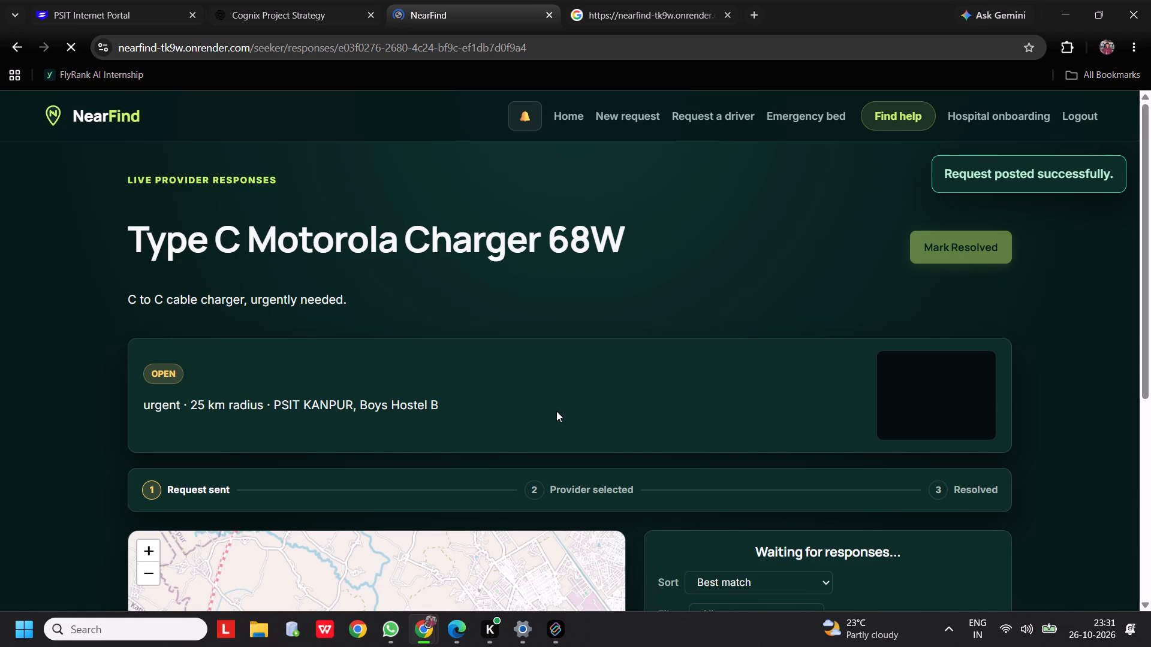
# Examine the live provider responses page and locate the request's marker on the map at closest zoom.
pyautogui.scroll(-2, 555, 383)
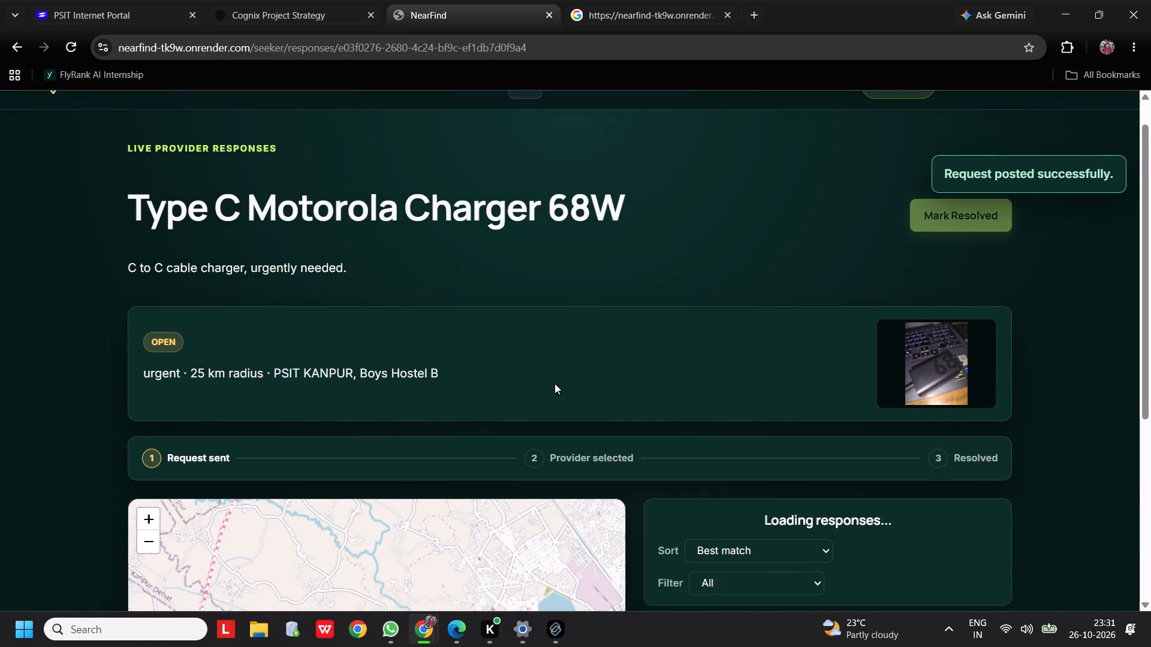
pyautogui.scroll(-3, 549, 383)
pyautogui.scroll(3, 549, 383)
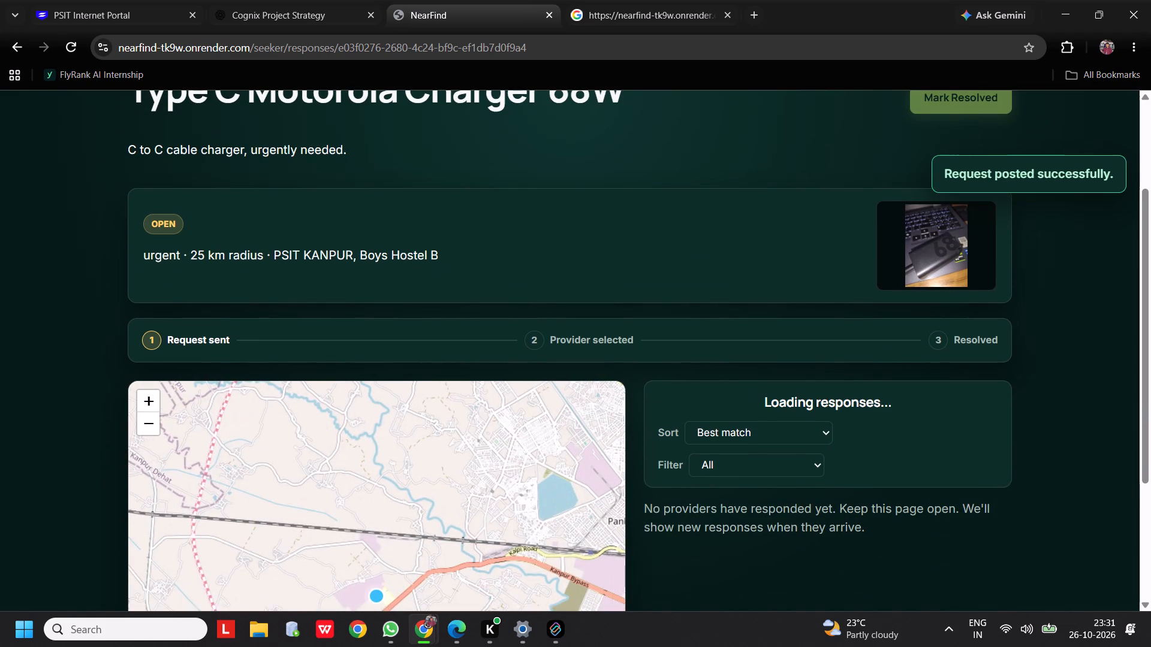
pyautogui.scroll(-3, 698, 507)
pyautogui.scroll(4, 351, 487)
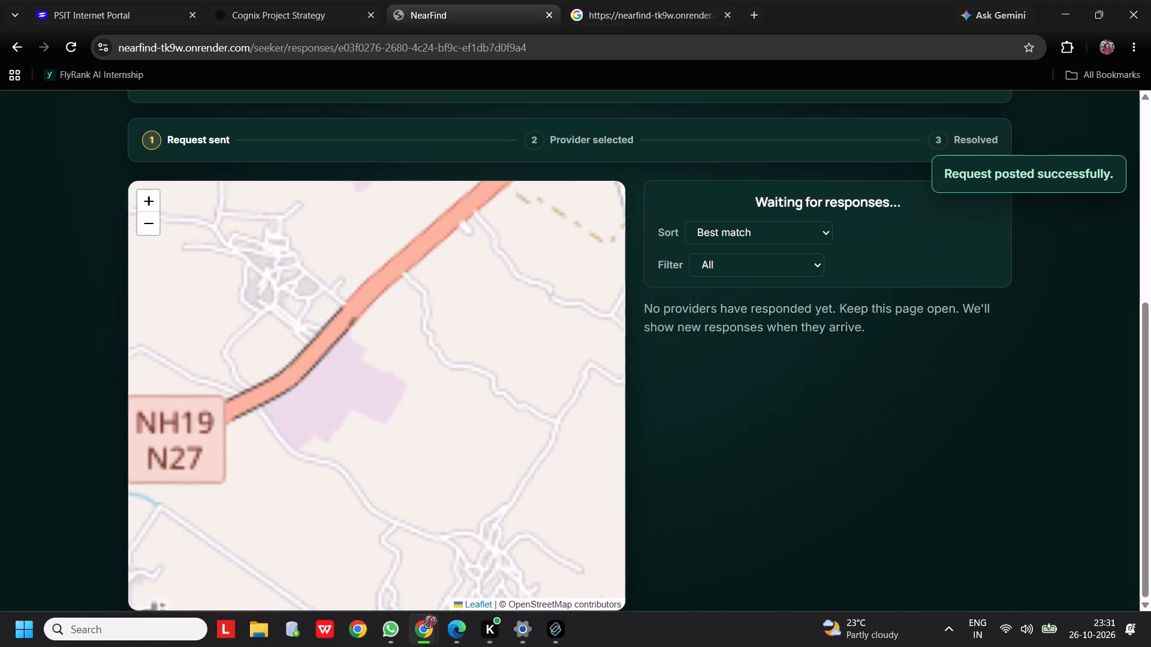
pyautogui.moveTo(309, 391); pyautogui.dragTo(360, 501)
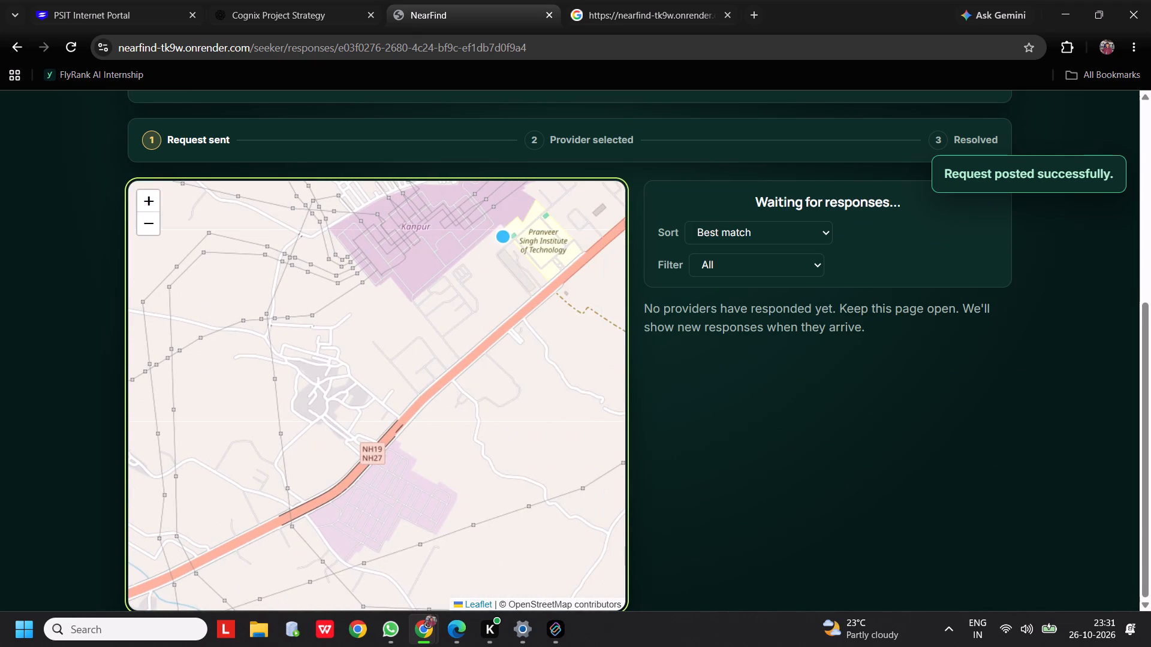
pyautogui.scroll(5, 433, 409)
pyautogui.moveTo(479, 326); pyautogui.dragTo(343, 612)
pyautogui.scroll(5, 445, 486)
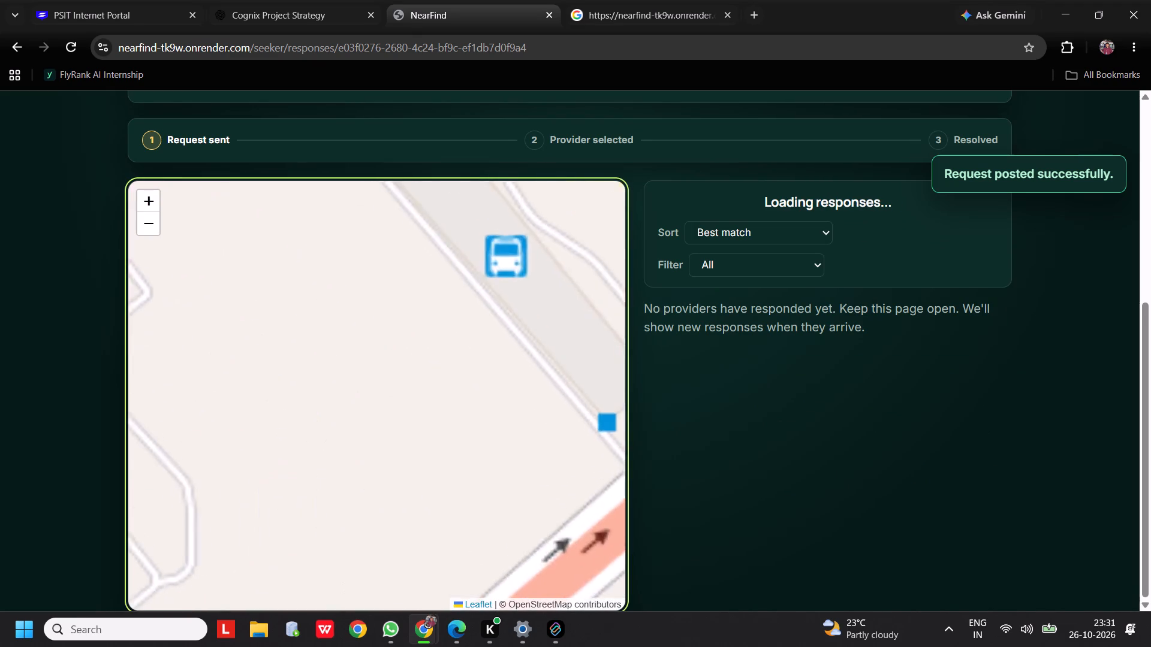
pyautogui.scroll(2, 451, 468)
pyautogui.moveTo(458, 385); pyautogui.dragTo(434, 646)
pyautogui.moveTo(432, 265); pyautogui.dragTo(489, 641)
pyautogui.moveTo(491, 377); pyautogui.dragTo(315, 608)
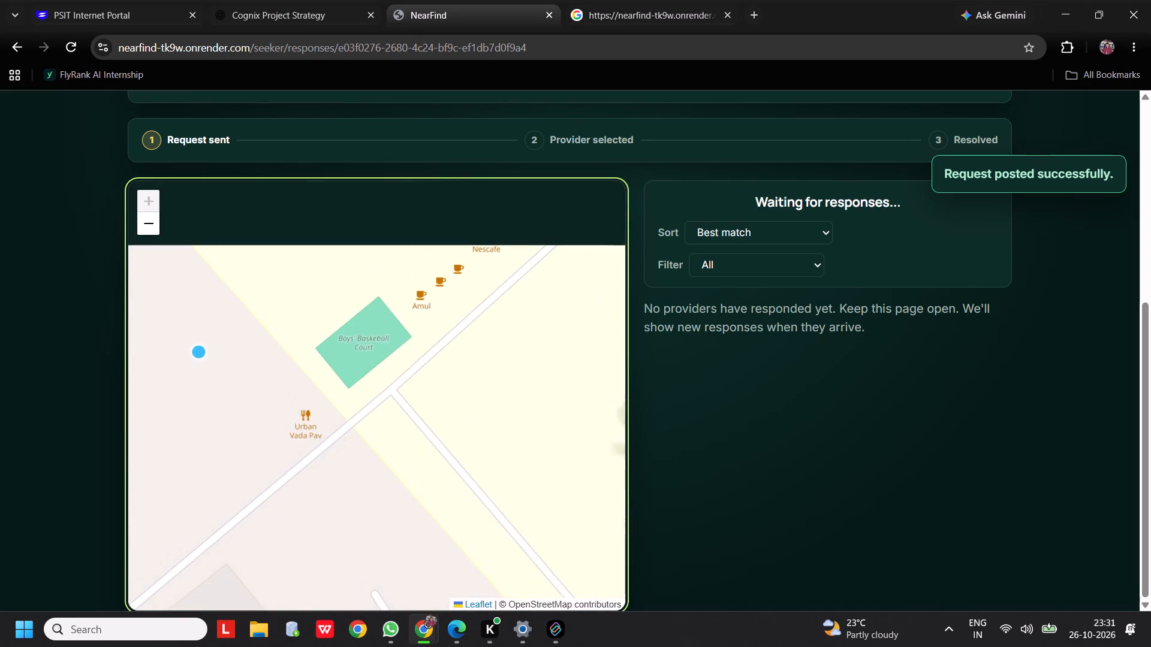
pyautogui.moveTo(366, 454); pyautogui.dragTo(486, 534)
pyautogui.scroll(3, 344, 471)
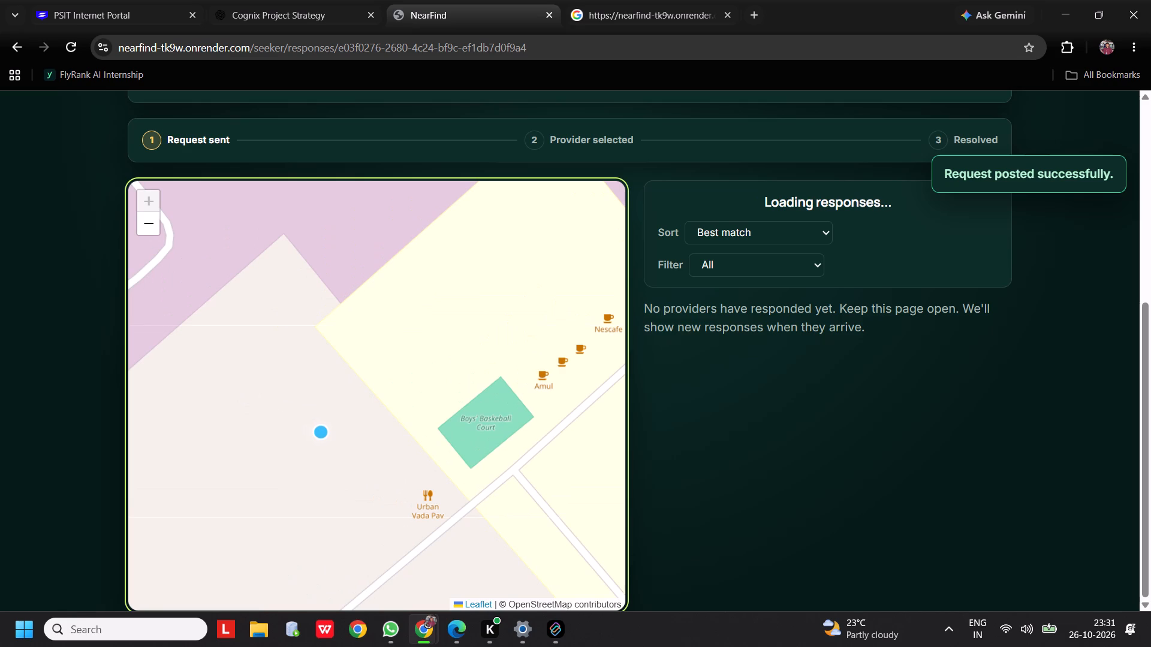
pyautogui.scroll(-5, 341, 489)
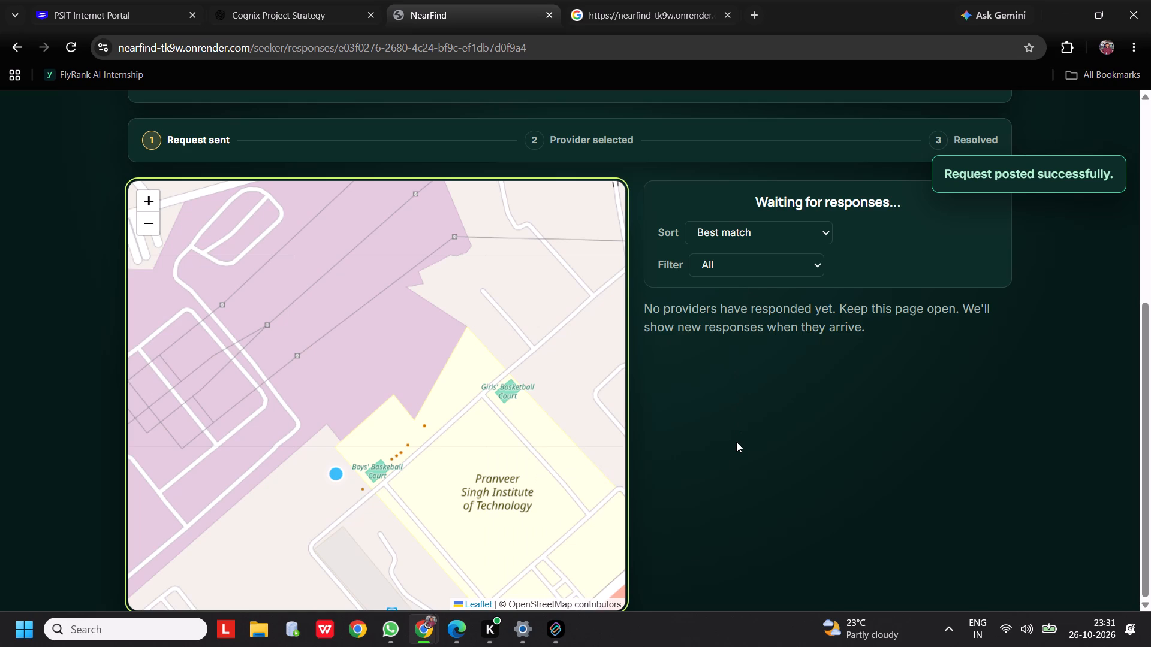
# Review the posted Type C Motorola charger request's details, progress, map and provider responses on its live responses page.
pyautogui.scroll(1, 736, 442)
pyautogui.scroll(4, 573, 300)
pyautogui.scroll(-3, 643, 430)
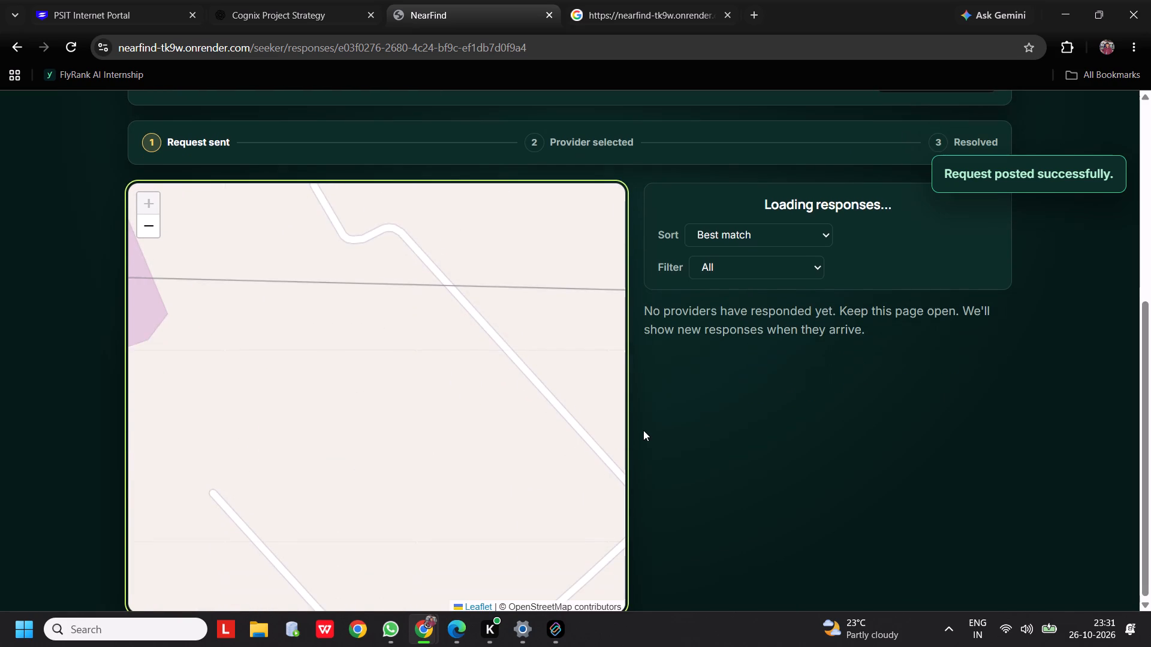
pyautogui.scroll(-4, 687, 446)
pyautogui.scroll(5, 687, 446)
pyautogui.scroll(4, 635, 350)
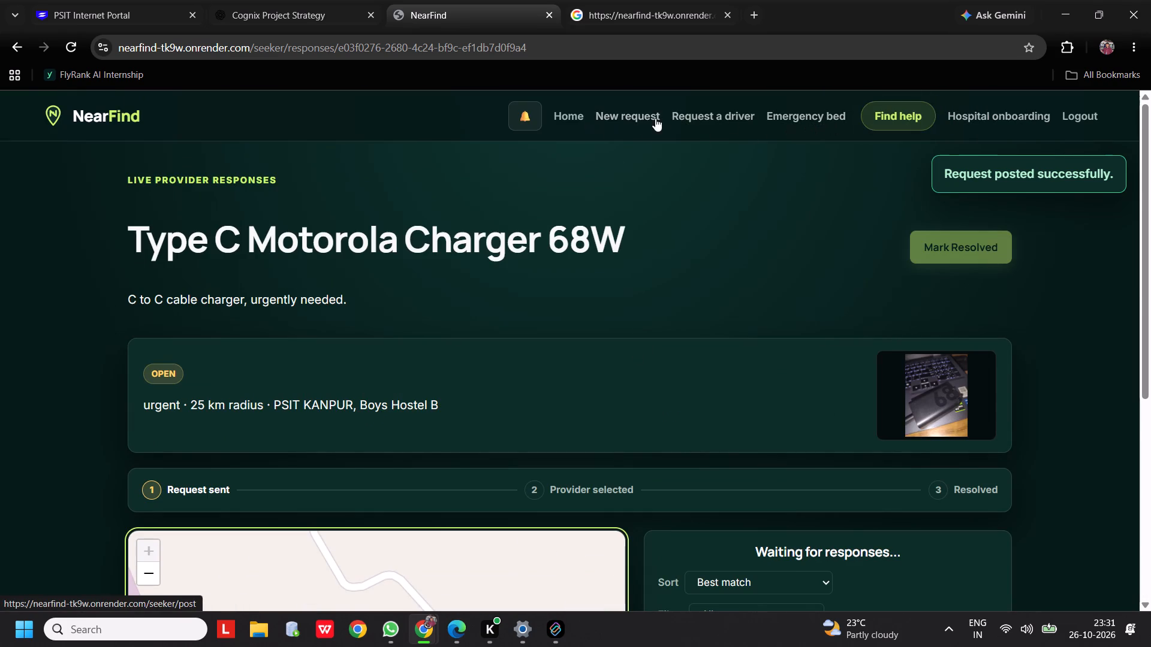
# Switch to the NearFind provider dashboard in Microsoft Edge, refresh the nearby requests and check the page for the posted request.
pyautogui.hotkey('alt', 'Tab')
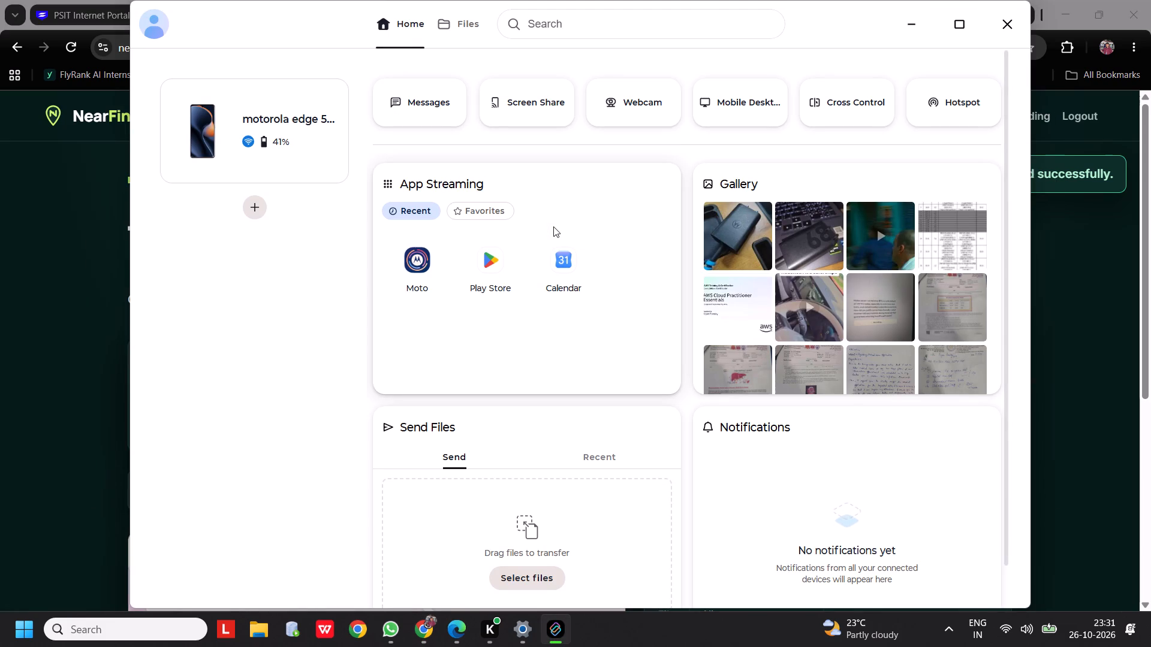
pyautogui.hotkey('alt', 'Tab')
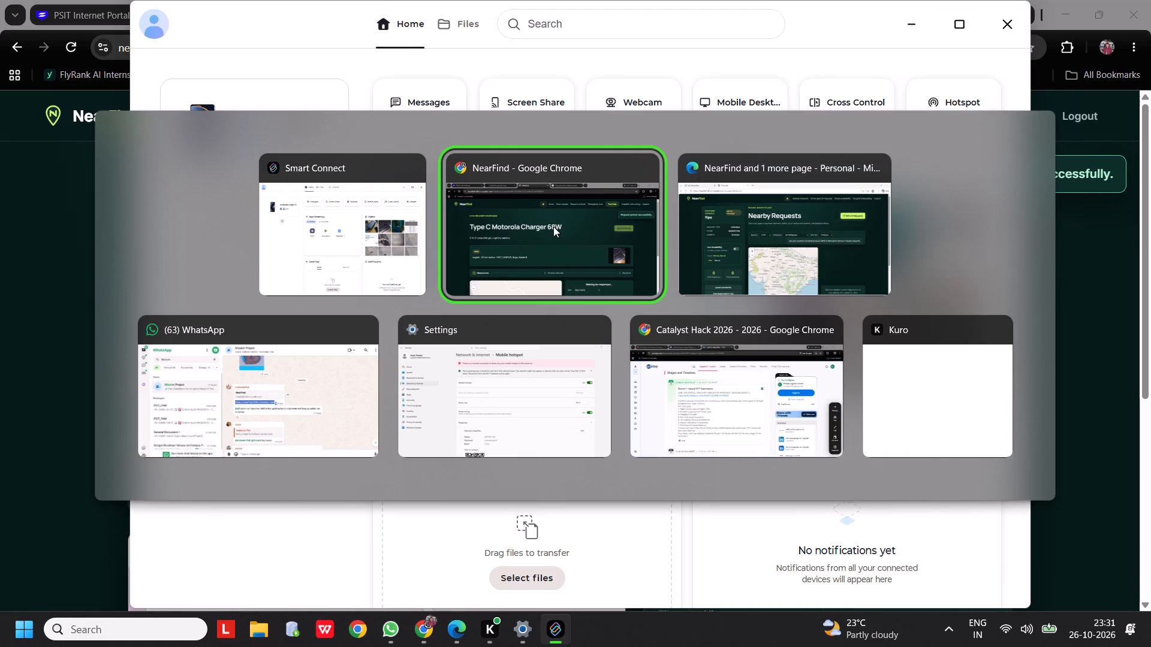
pyautogui.hotkey('alt', 'Tab')
pyautogui.hotkey('alt', 'Tab')
pyautogui.hotkey('alt', 'Tab')
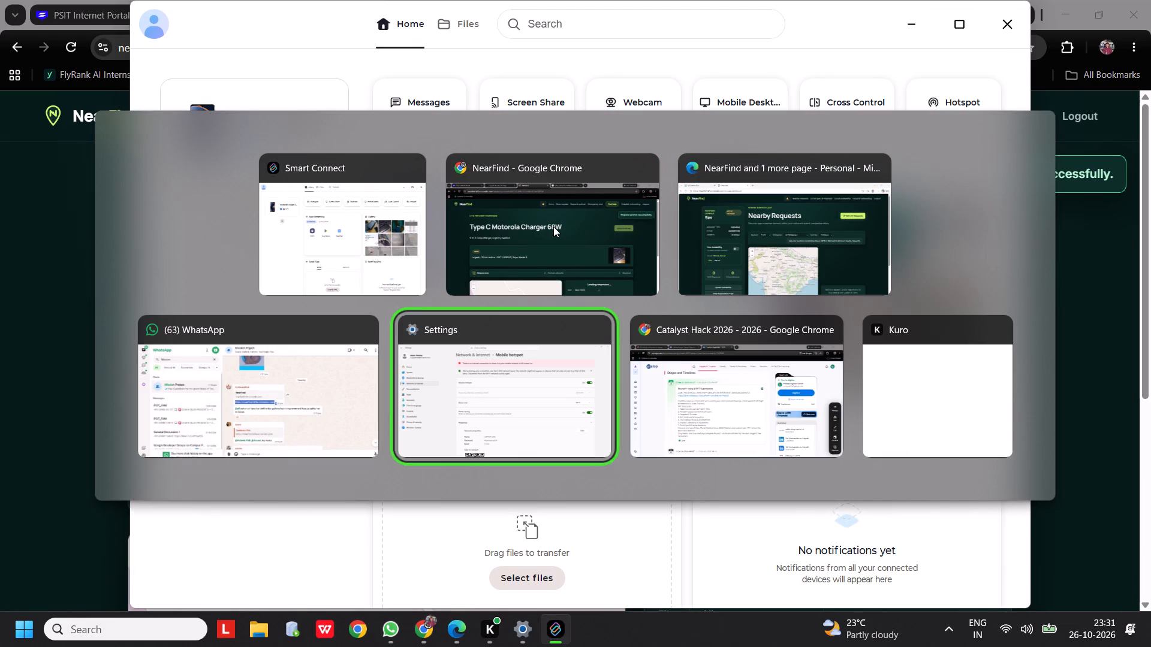
pyautogui.hotkey('alt', 'Tab')
pyautogui.hotkey('alt', 'Tab')
pyautogui.hotkey('alt', 'Tab')
pyautogui.hotkey('alt', 'Tab')
pyautogui.hotkey('alt', 'Tab')
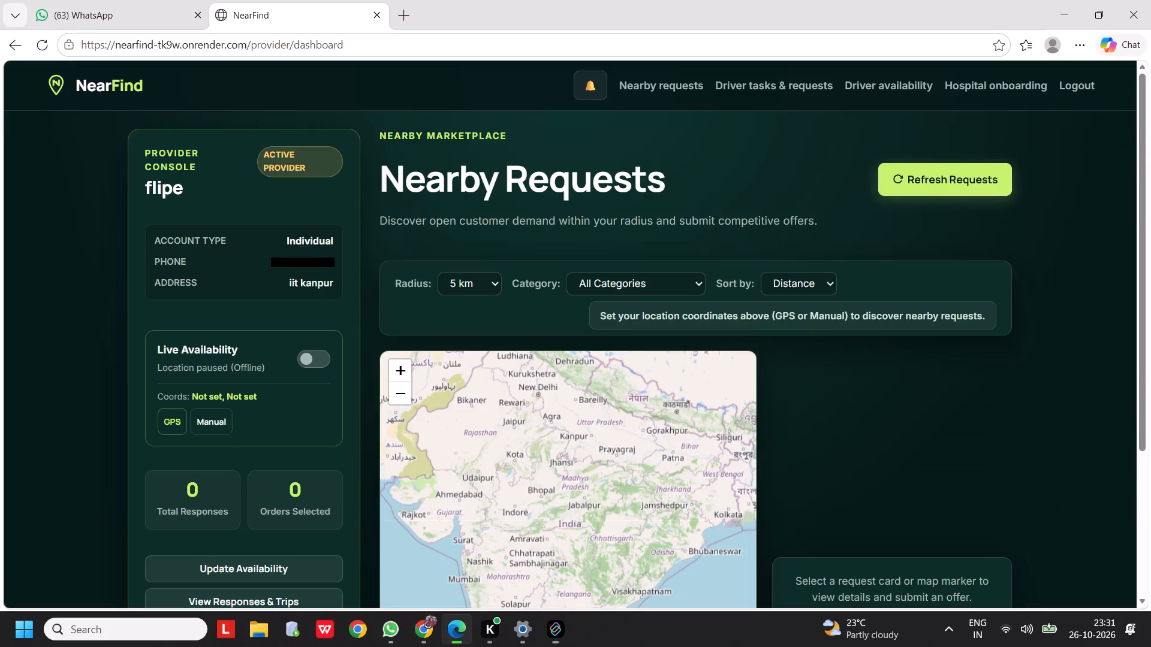
pyautogui.click(917, 184)
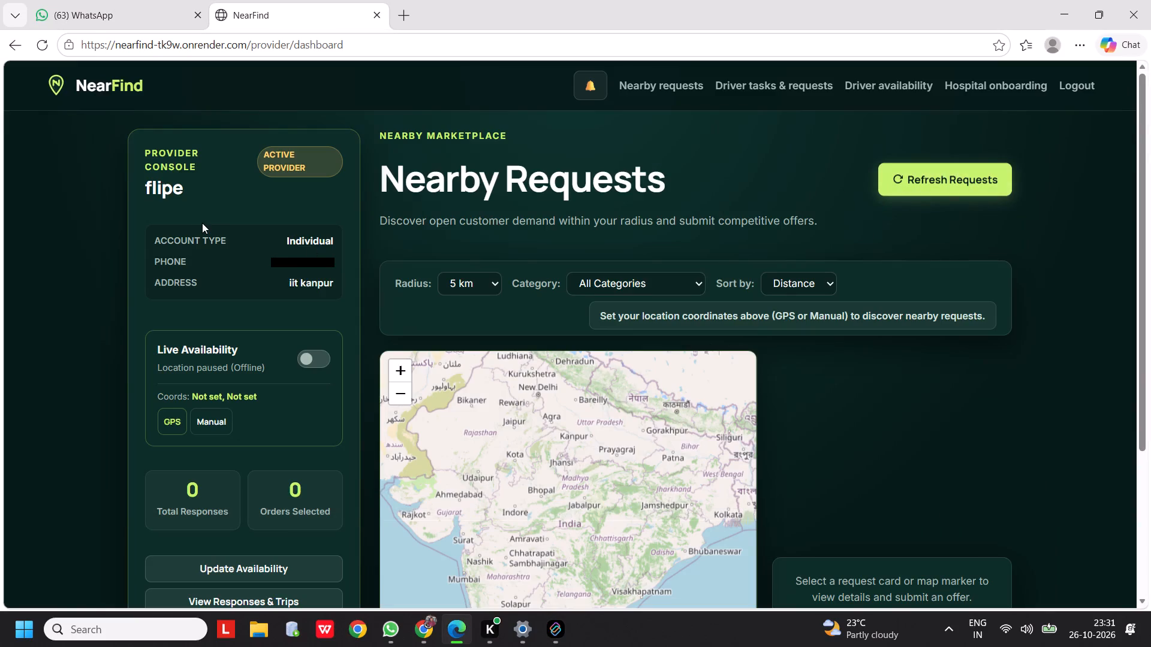
pyautogui.click(943, 179)
pyautogui.scroll(-3, 484, 289)
pyautogui.scroll(2, 505, 303)
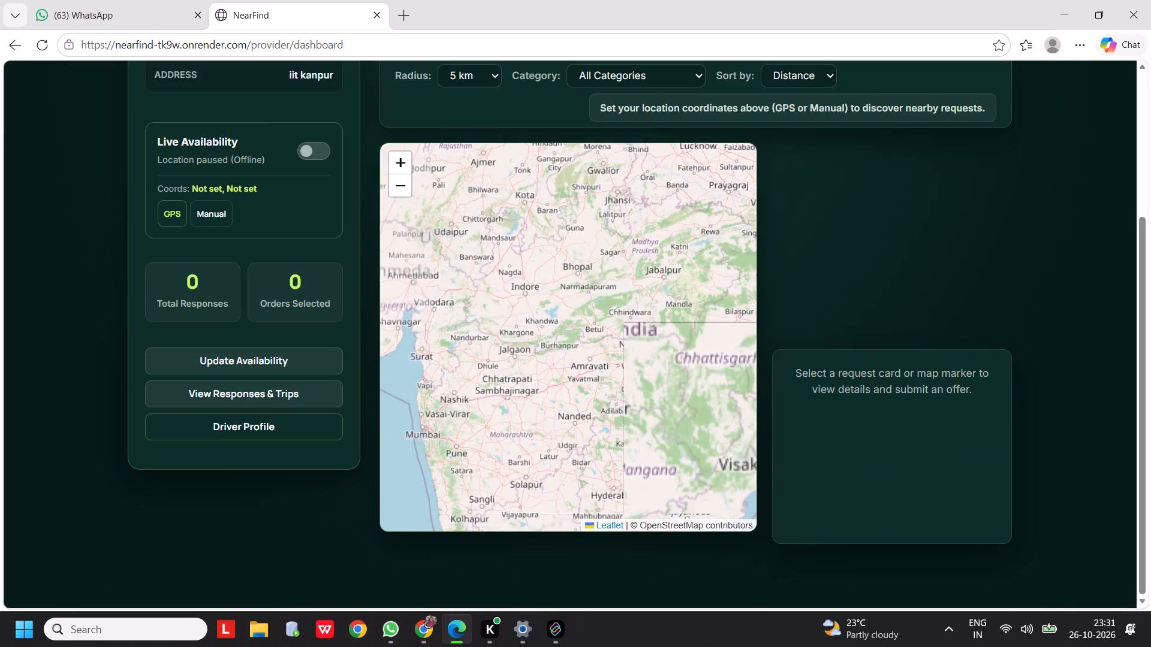
pyautogui.scroll(4, 825, 310)
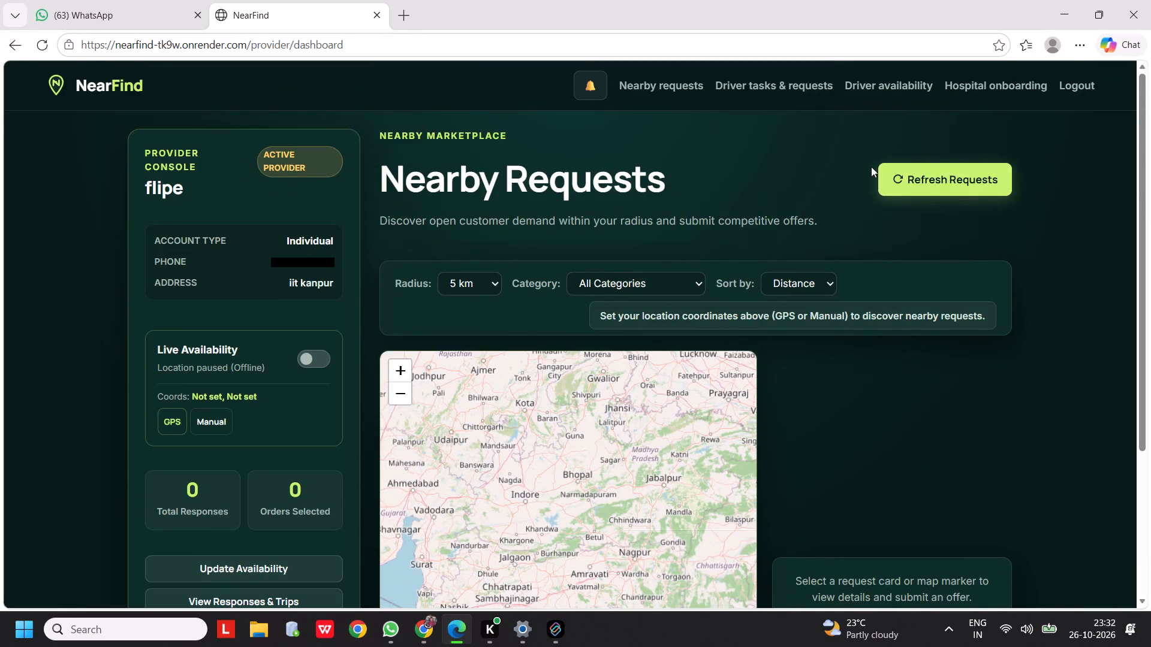
# In the provider account in Microsoft Edge, refresh the nearby requests, reload the dashboard and look through it.
pyautogui.click(899, 183)
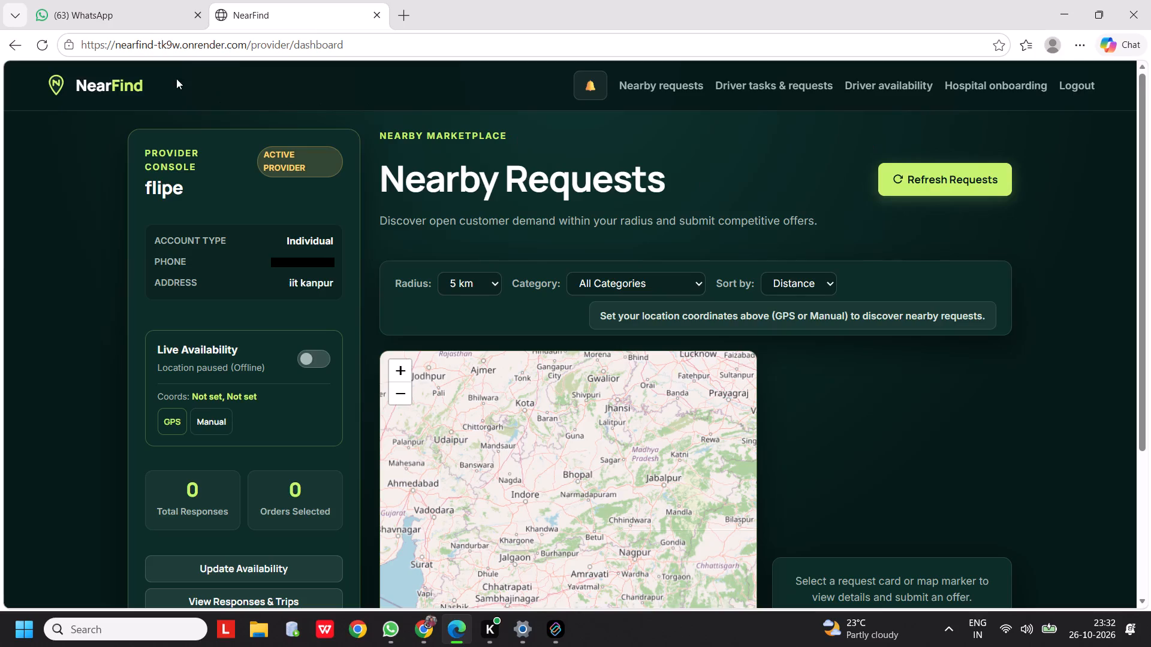
pyautogui.click(43, 51)
pyautogui.scroll(5, 375, 357)
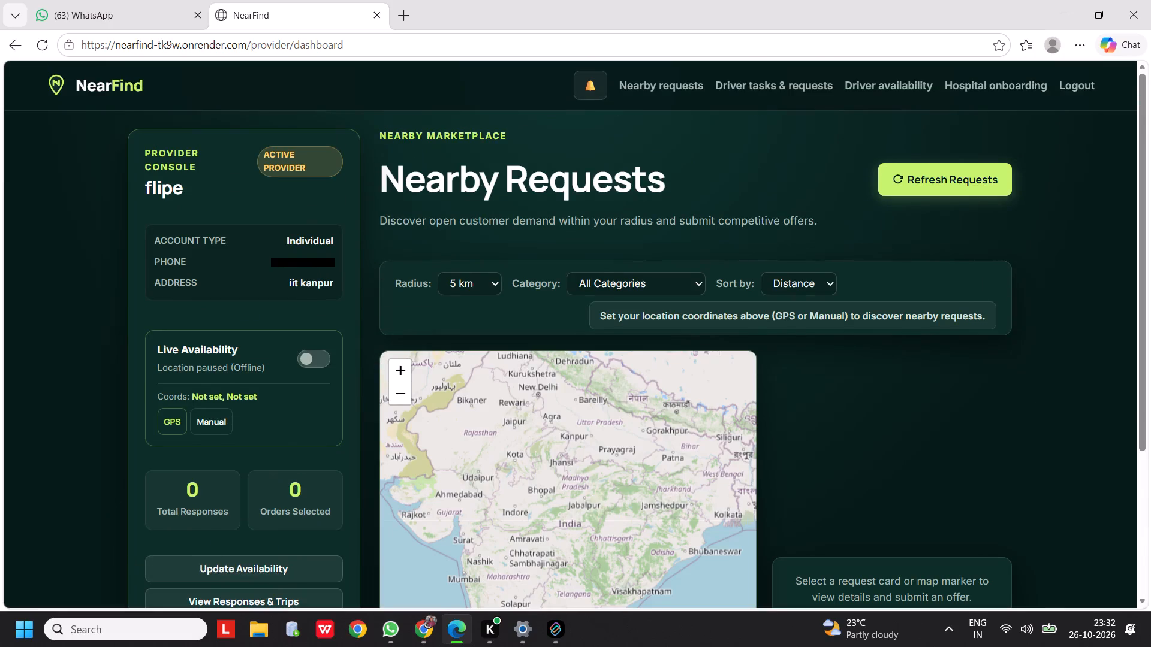
pyautogui.scroll(-3, 841, 430)
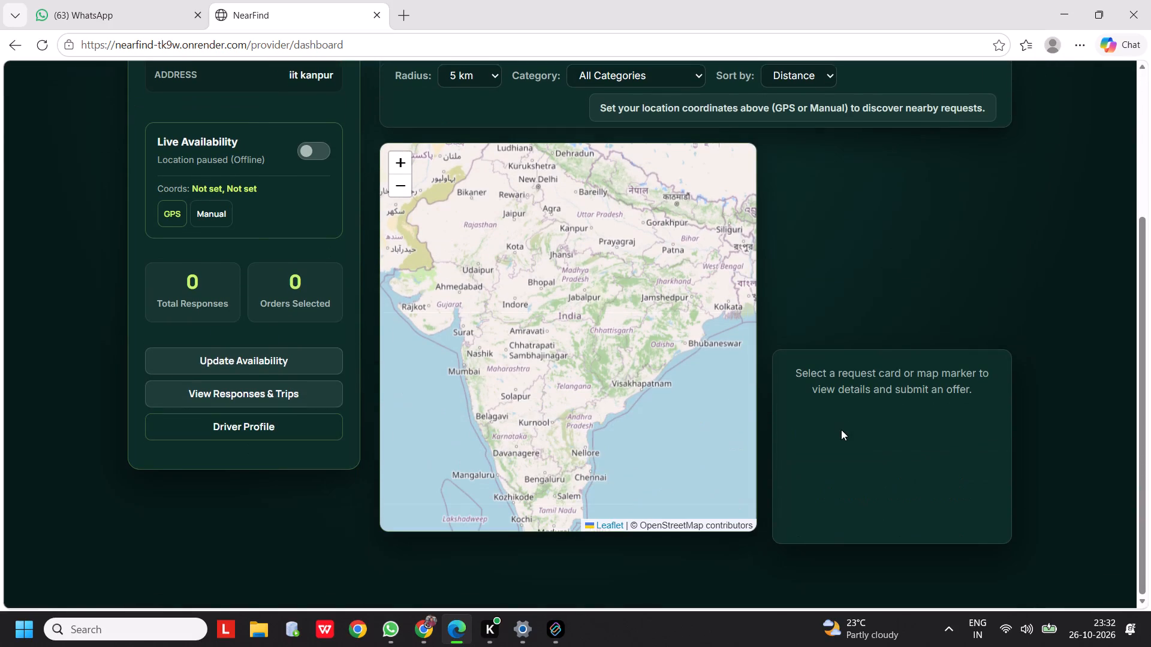
pyautogui.scroll(2, 207, 495)
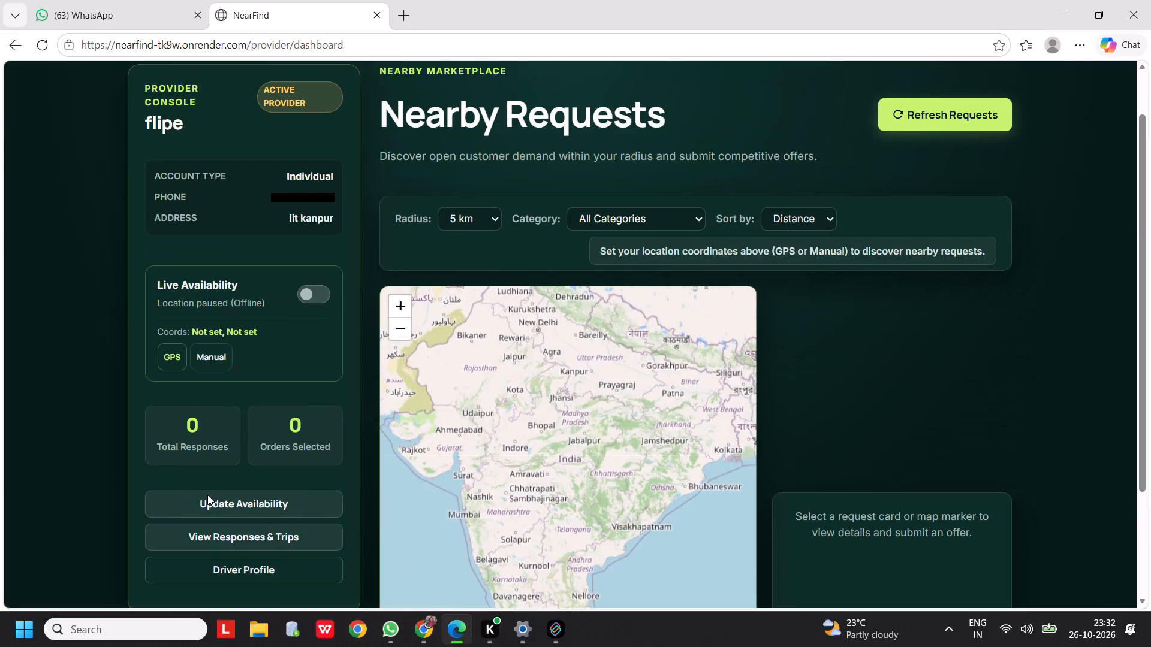
pyautogui.scroll(2, 216, 487)
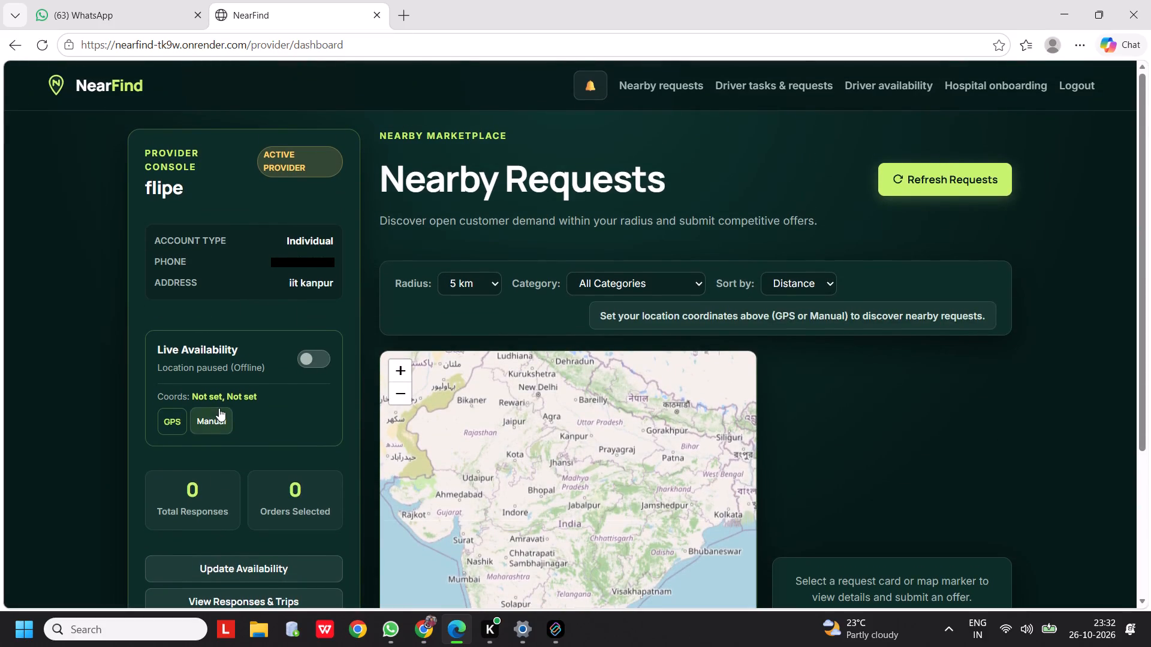
# Switch to Google Chrome and check the seeker's charger request for provider responses.
pyautogui.hotkey('alt', 'Tab')
pyautogui.hotkey('alt', 'Tab')
pyautogui.hotkey('alt', 'Tab')
pyautogui.hotkey('alt', 'Tab')
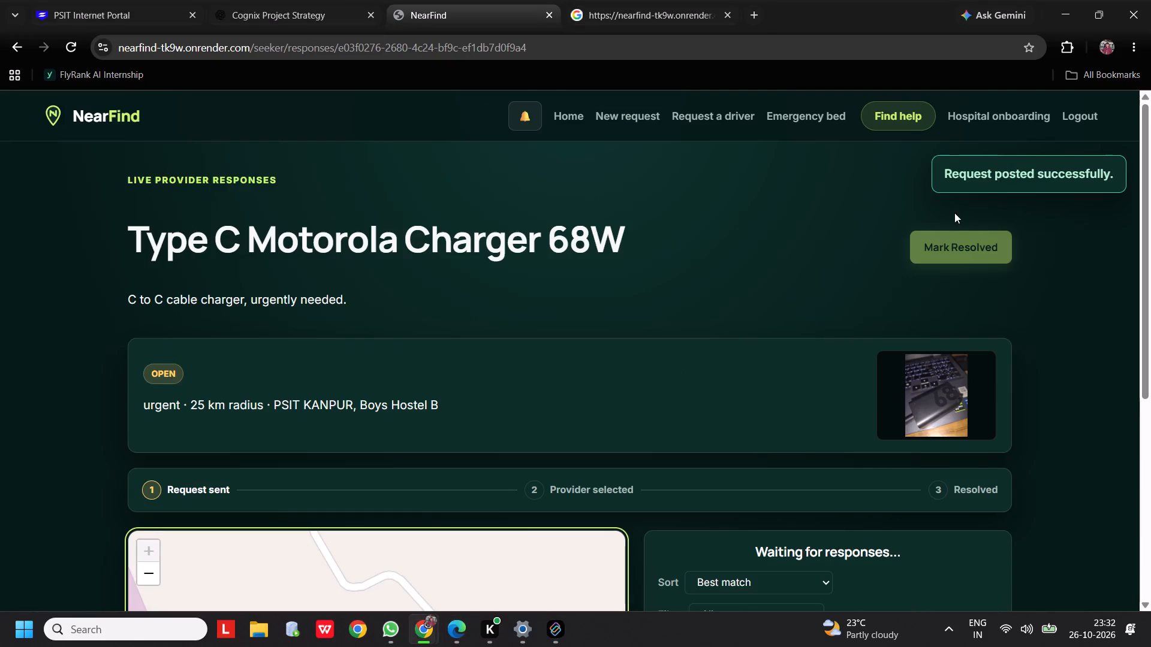
pyautogui.scroll(-3, 894, 343)
pyautogui.scroll(4, 831, 355)
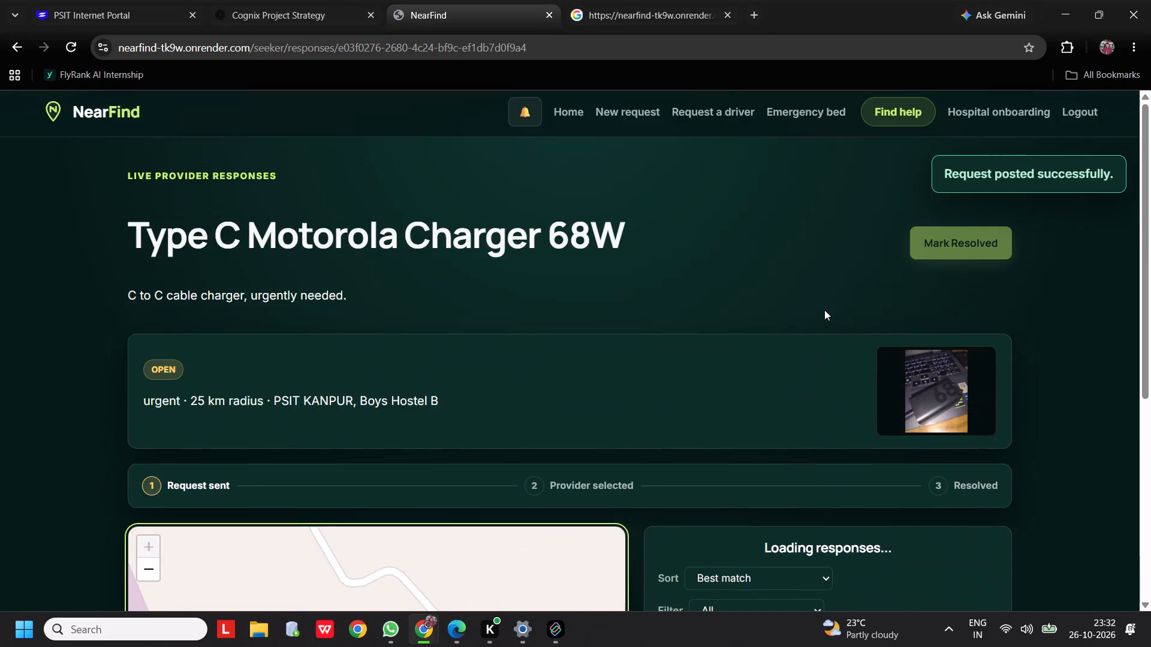
# Switch to the provider dashboard in Microsoft Edge, turn on live availability and allow the site location access while visiting.
pyautogui.hotkey('alt', 'Tab')
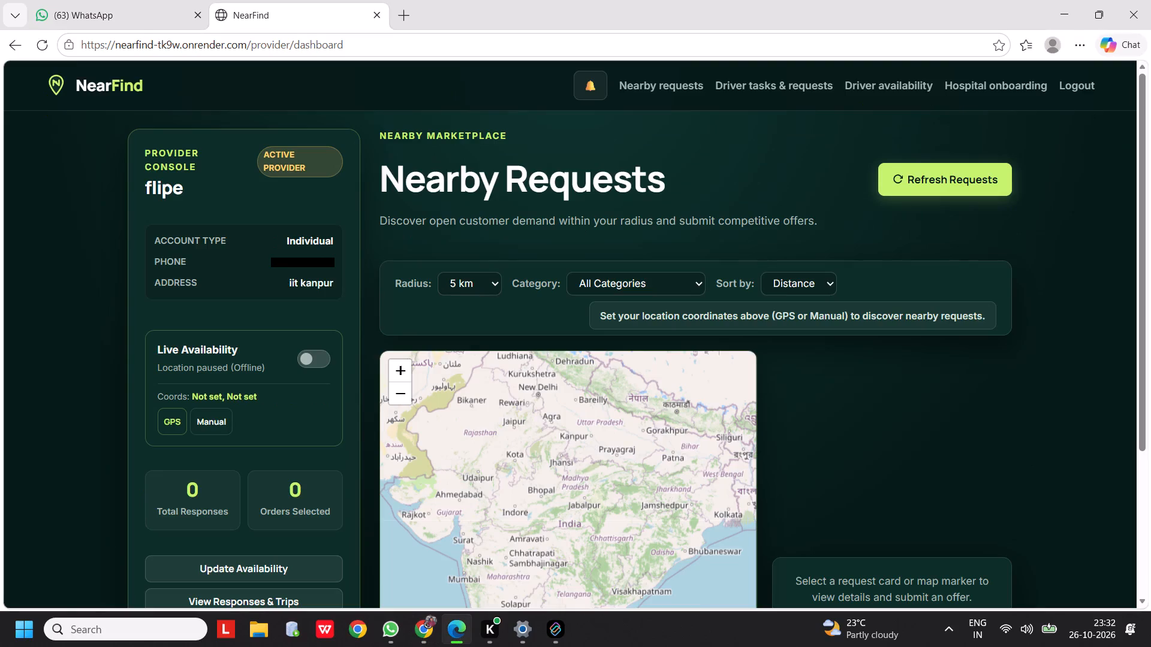
pyautogui.scroll(-2, 307, 296)
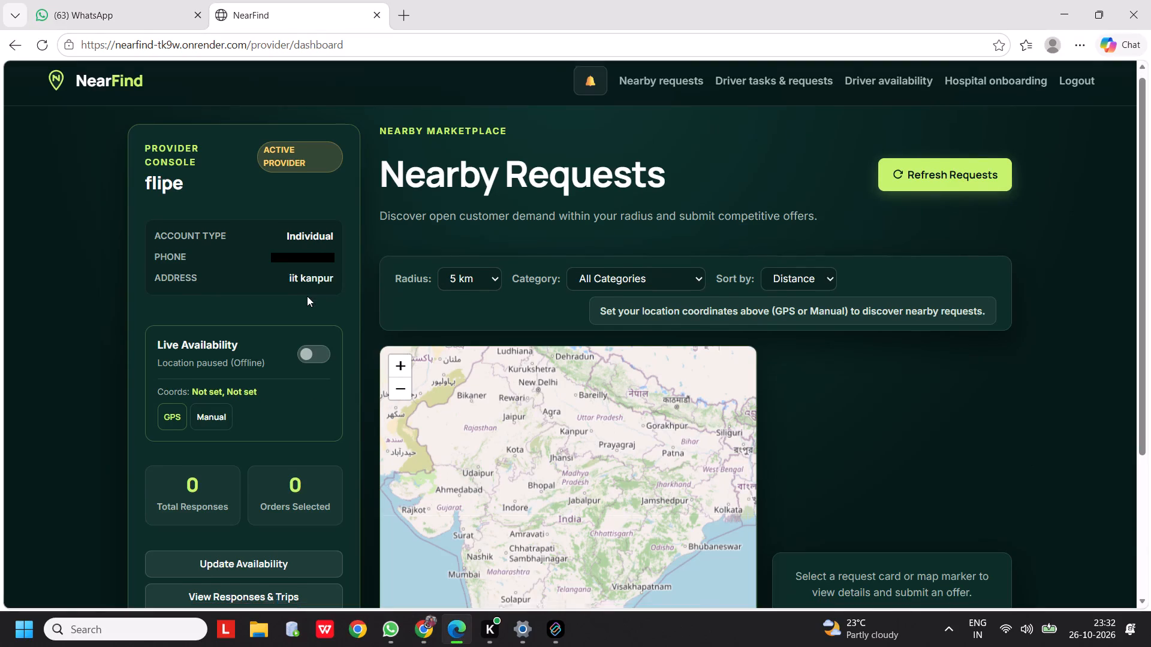
pyautogui.click(313, 202)
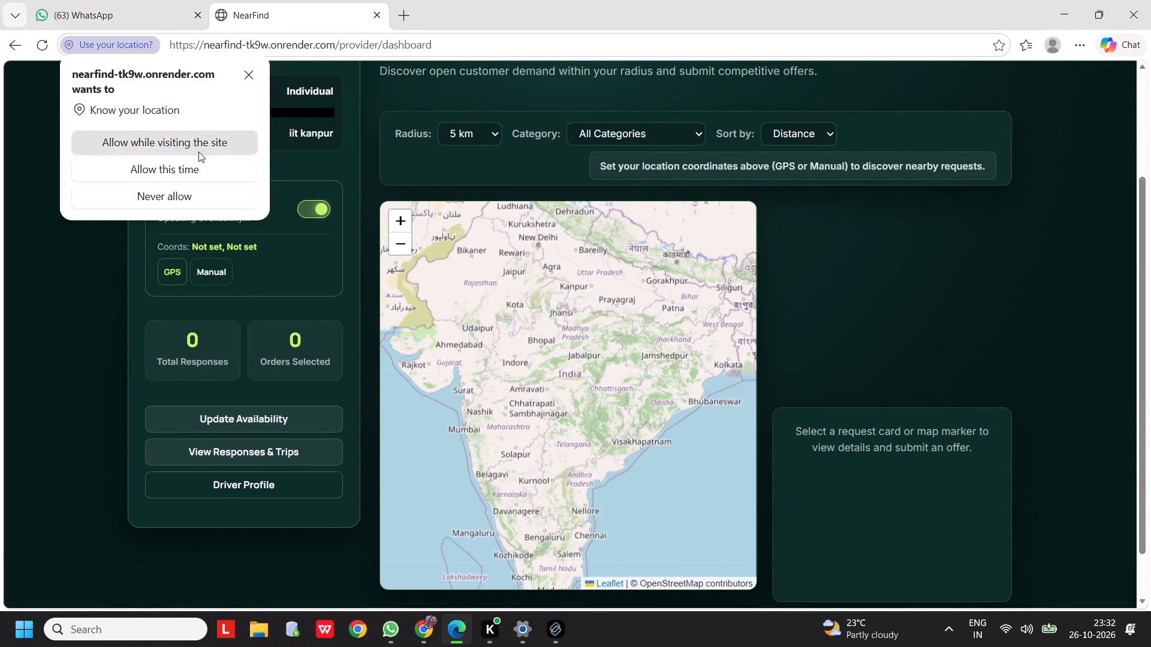
pyautogui.click(198, 152)
pyautogui.scroll(2, 289, 302)
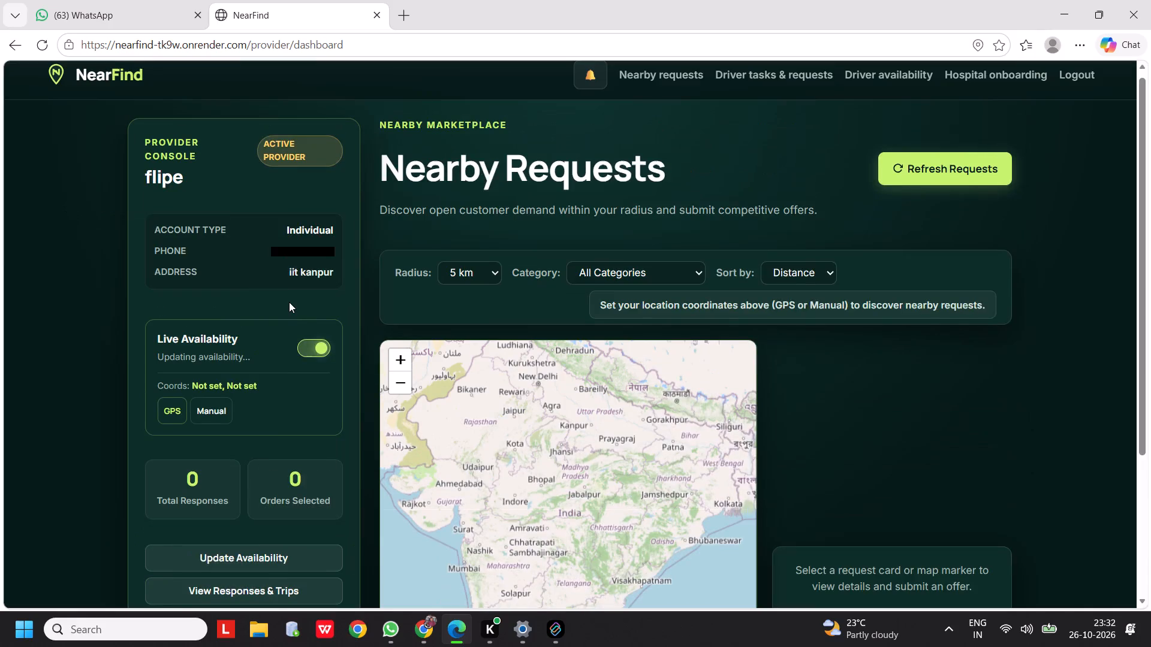
pyautogui.scroll(-2, 845, 402)
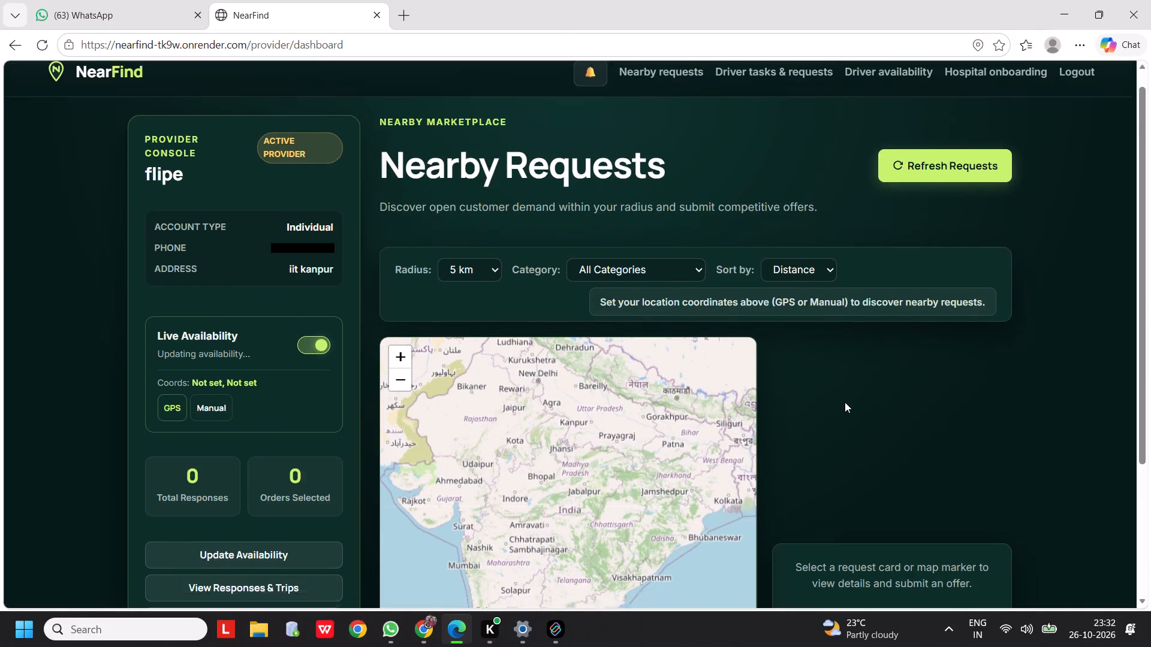
pyautogui.scroll(-1, 828, 402)
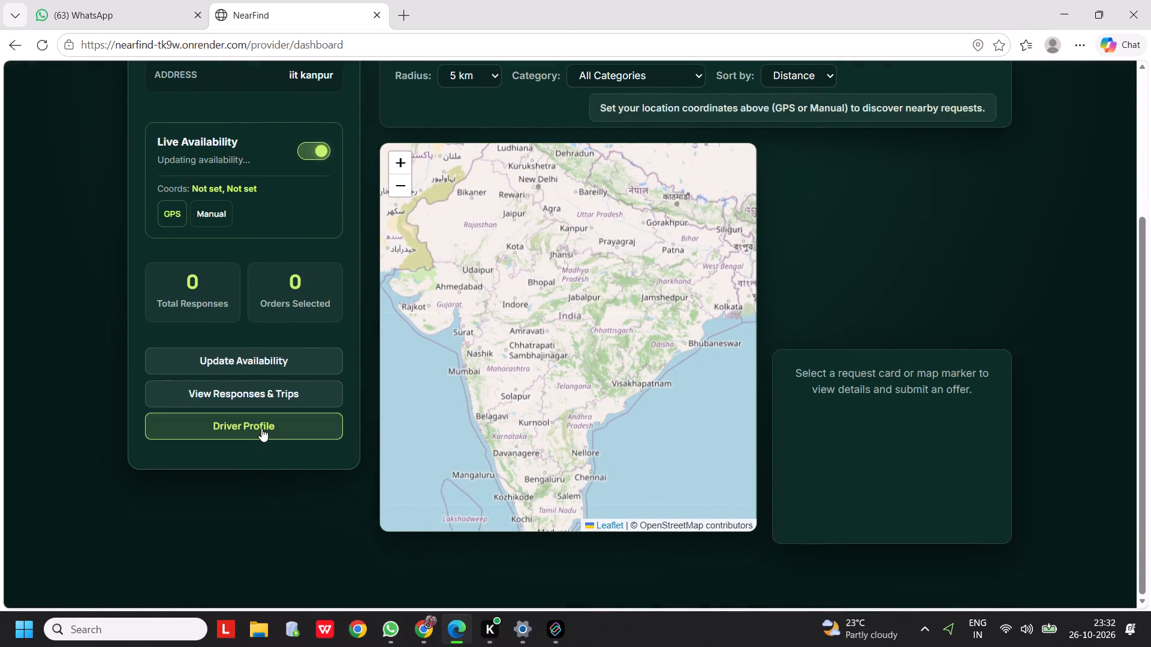
pyautogui.scroll(7, 980, 507)
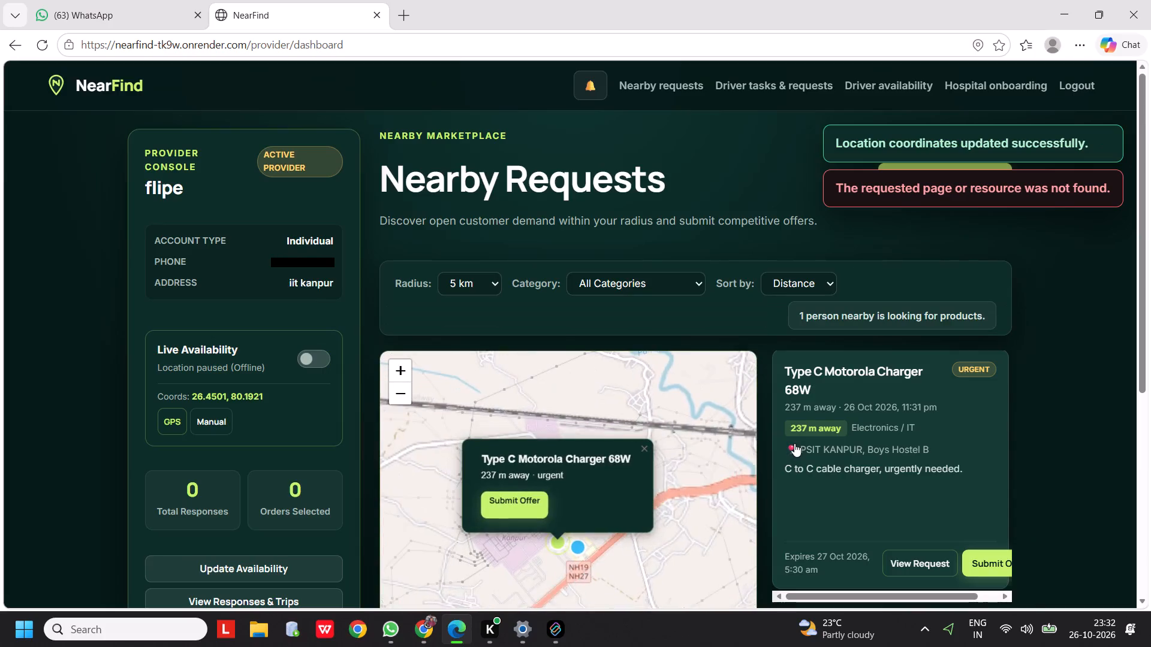
# Examine the Type C Motorola Charger 68W request's details and look across the full width of its card in the nearby requests.
pyautogui.scroll(-2, 1092, 476)
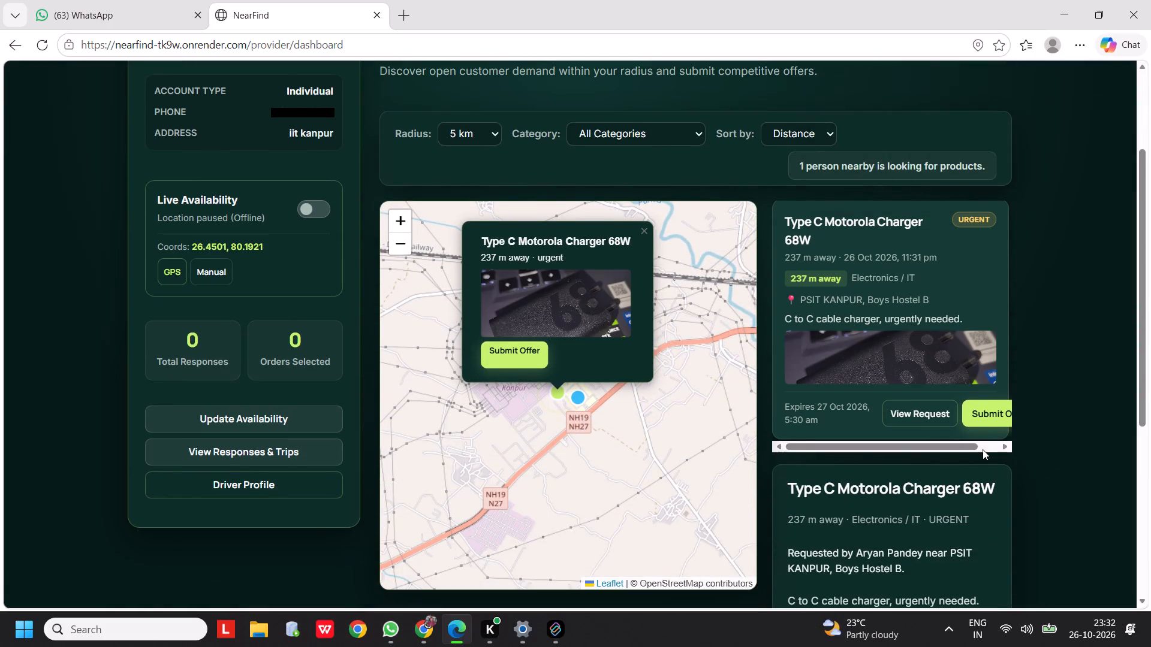
pyautogui.moveTo(974, 452); pyautogui.dragTo(928, 446)
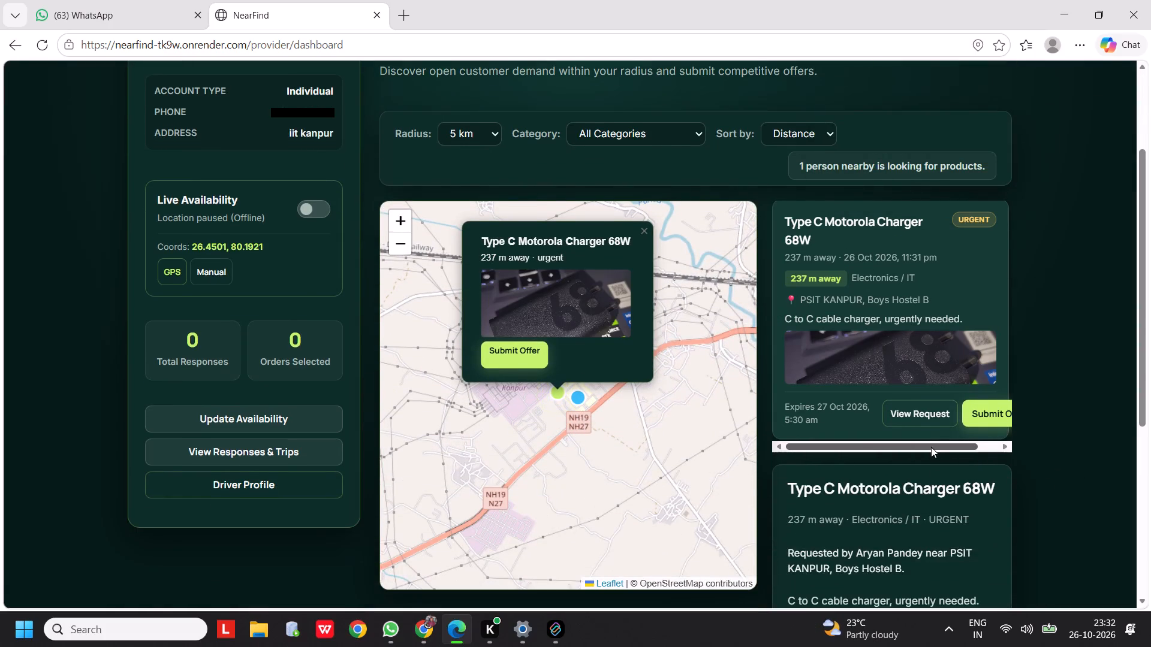
pyautogui.scroll(-5, 931, 447)
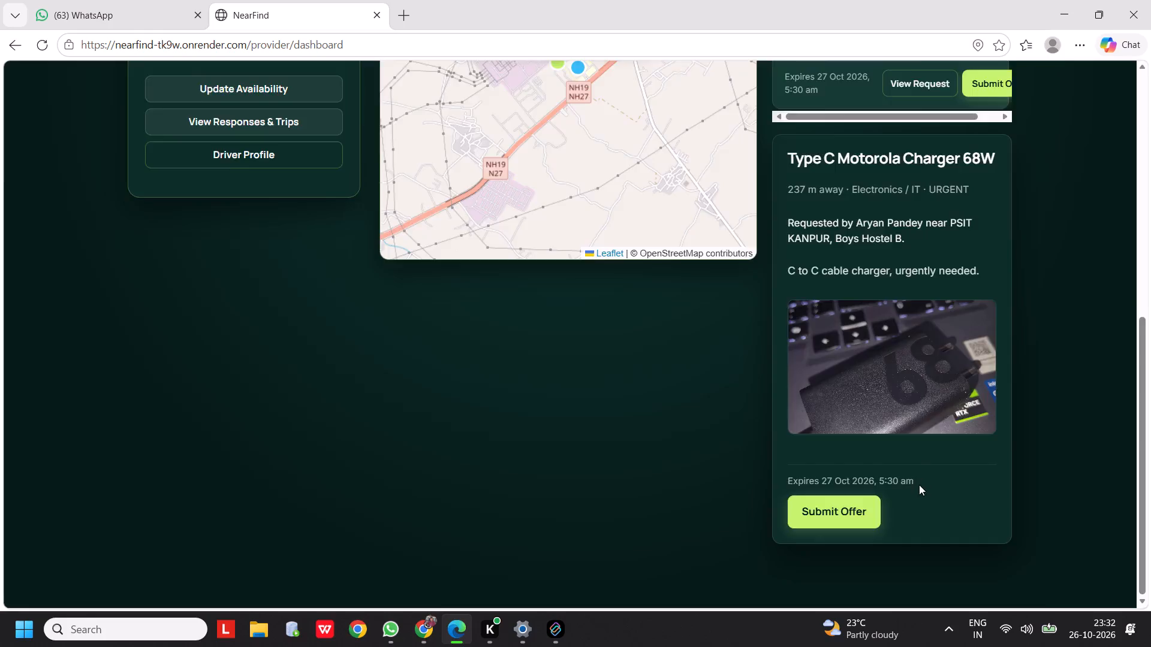
pyautogui.scroll(4, 920, 485)
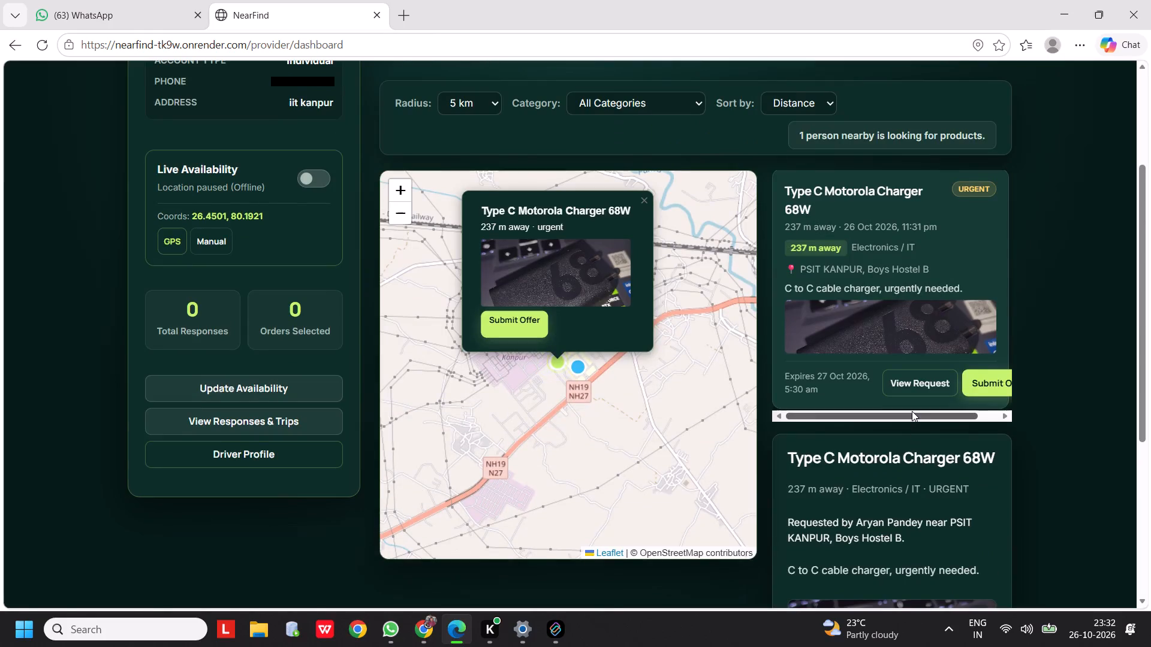
pyautogui.moveTo(912, 410); pyautogui.dragTo(980, 402)
pyautogui.moveTo(927, 409); pyautogui.dragTo(921, 410)
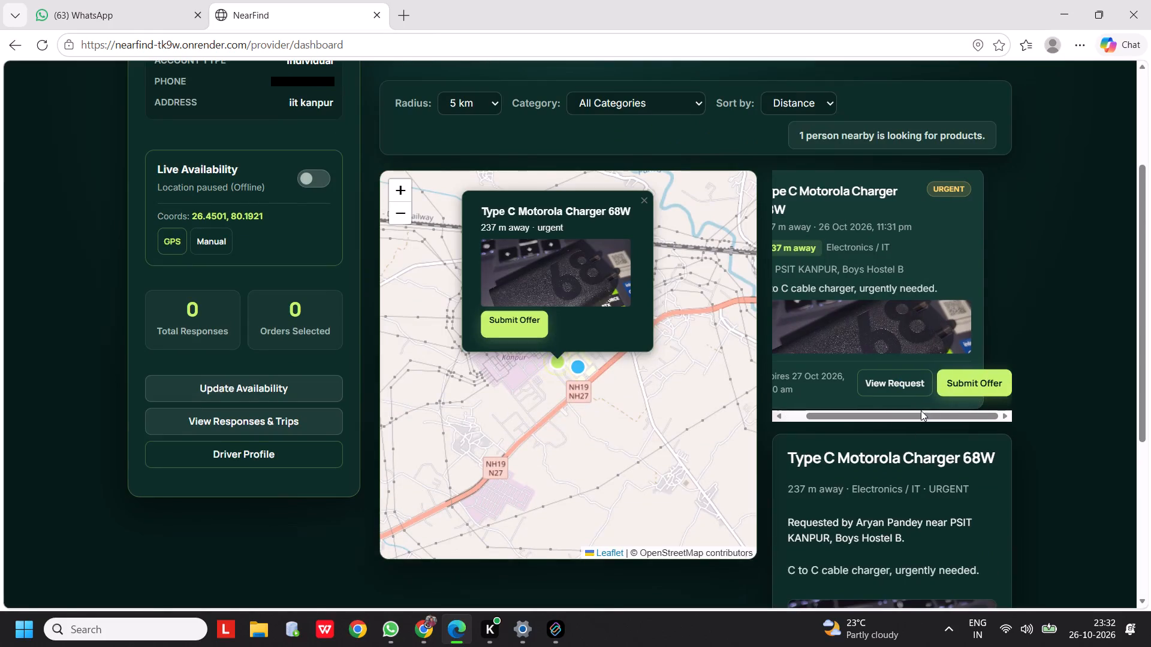
pyautogui.moveTo(921, 410); pyautogui.dragTo(860, 421)
pyautogui.moveTo(877, 419); pyautogui.dragTo(845, 424)
pyautogui.click(1102, 443)
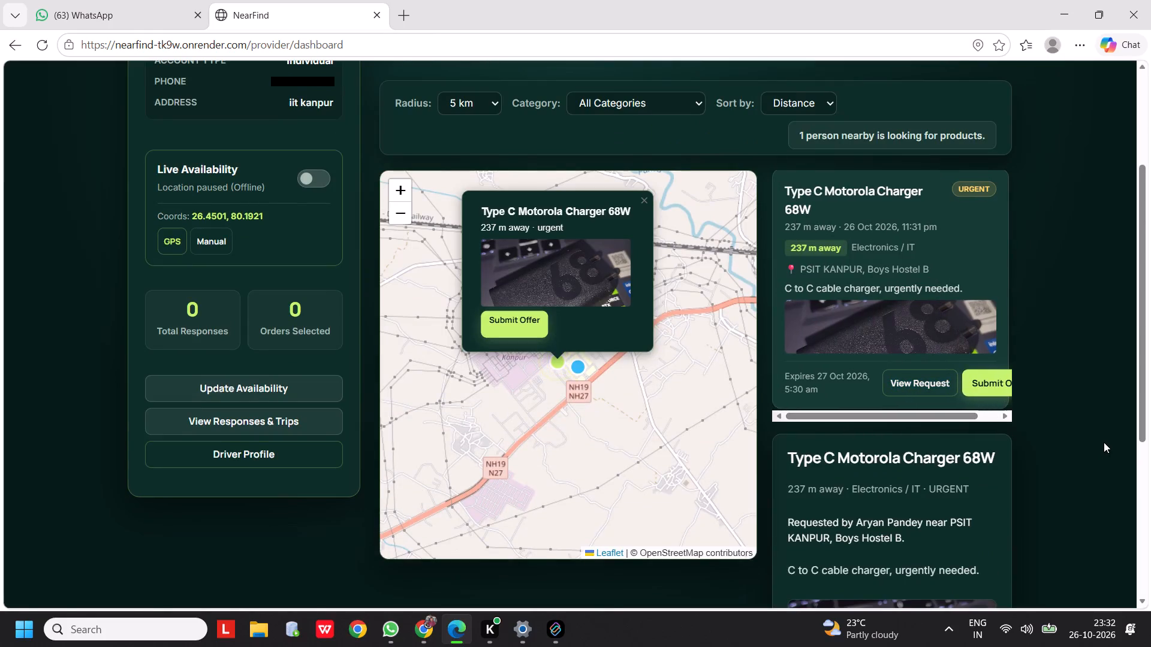
pyautogui.moveTo(950, 418); pyautogui.dragTo(987, 415)
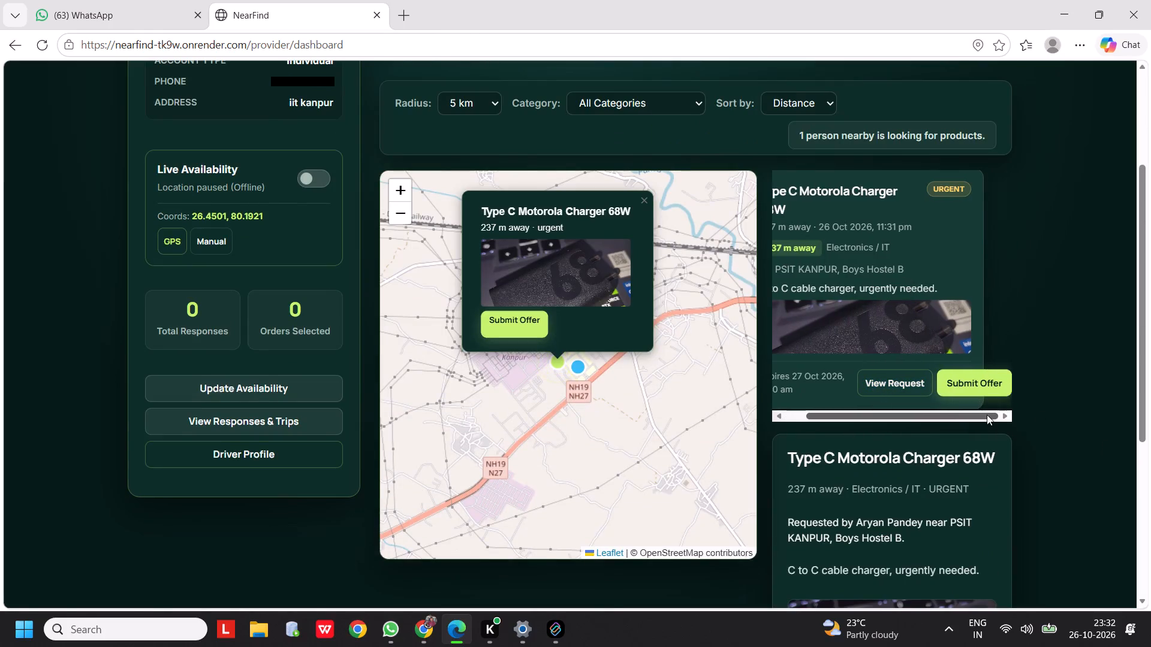
pyautogui.moveTo(987, 415); pyautogui.dragTo(894, 421)
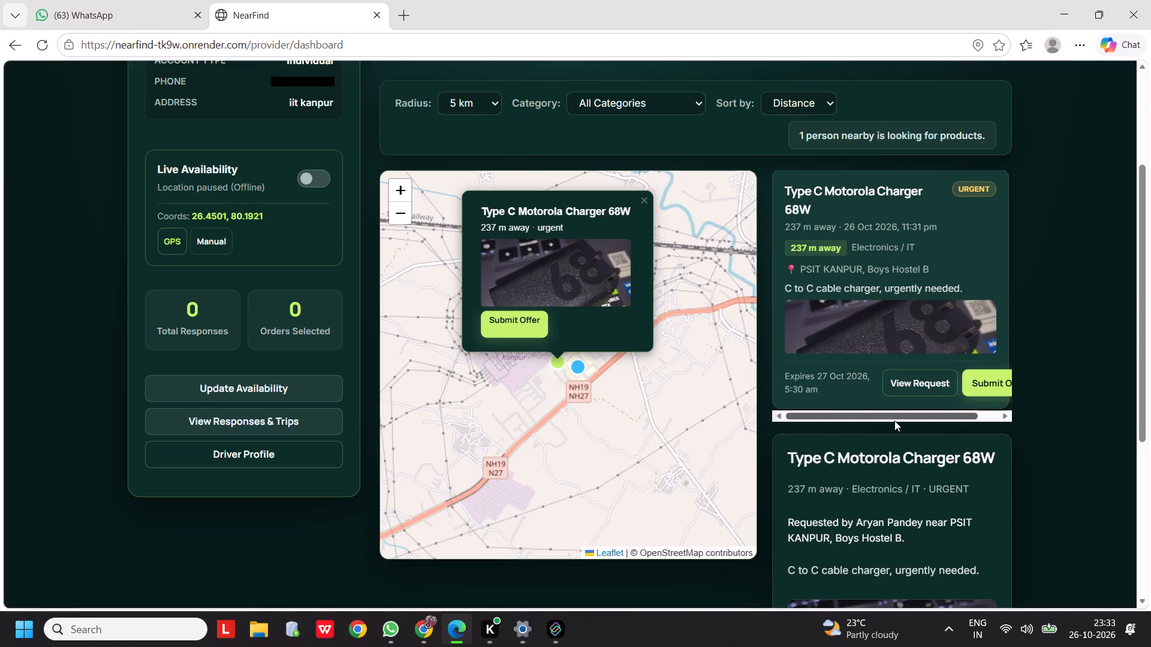
pyautogui.moveTo(894, 421); pyautogui.dragTo(1001, 397)
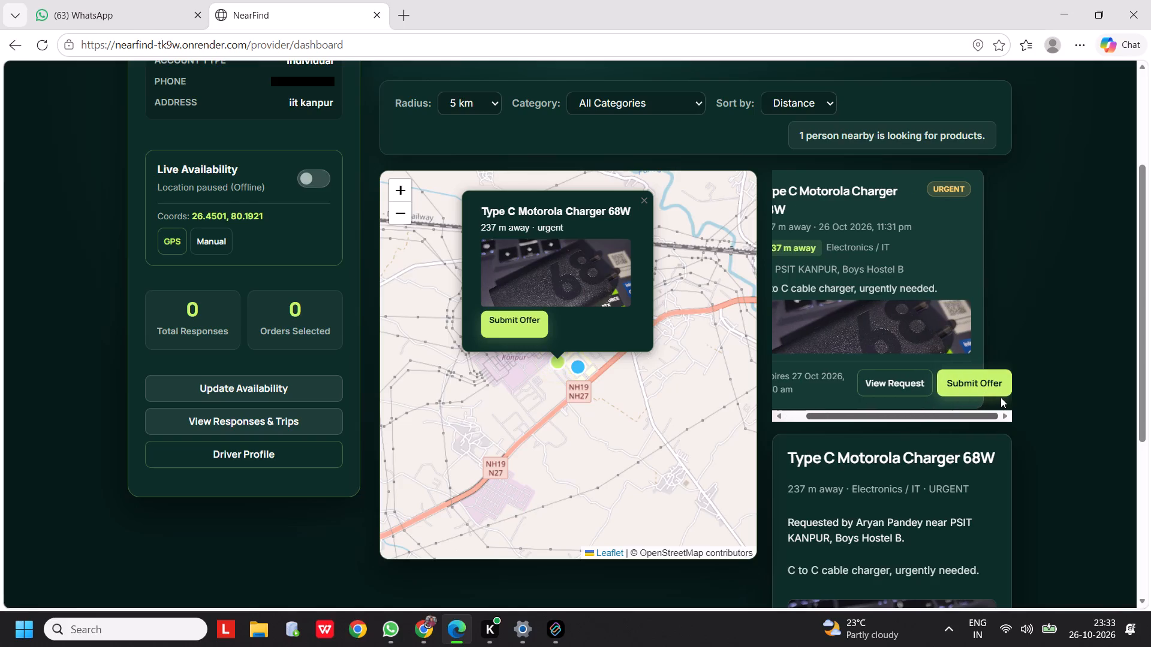
pyautogui.moveTo(1001, 397); pyautogui.dragTo(999, 413)
pyautogui.moveTo(999, 413); pyautogui.dragTo(930, 430)
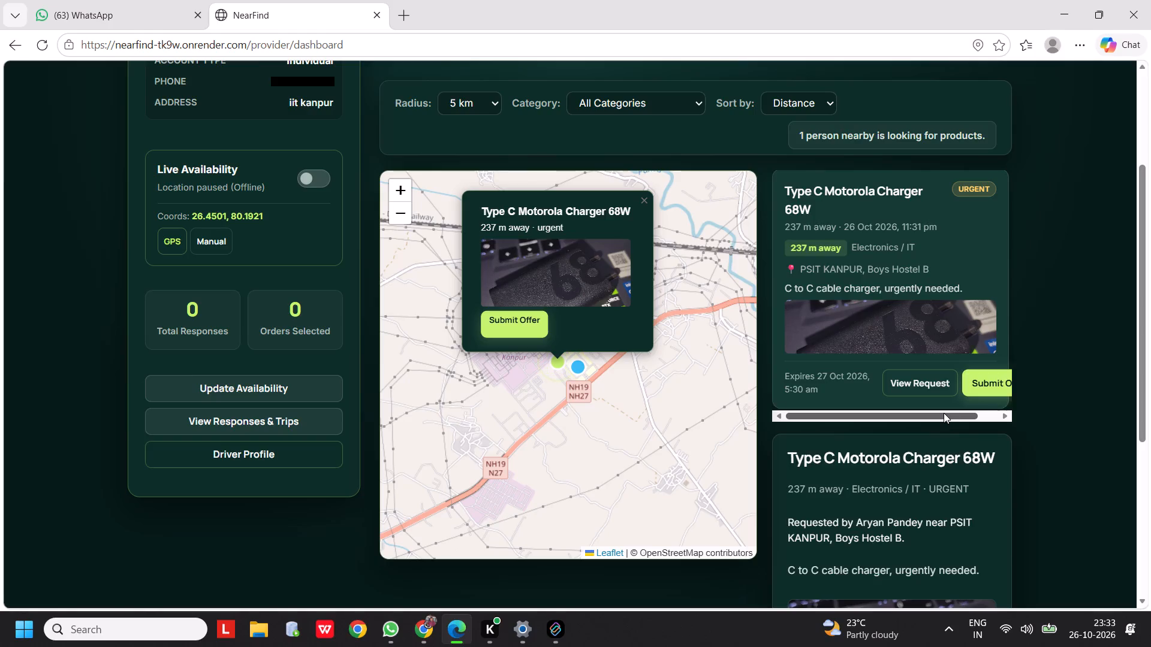
# Review the charger request's details and card again, including its offer option, and look over the provider console.
pyautogui.scroll(-3, 950, 416)
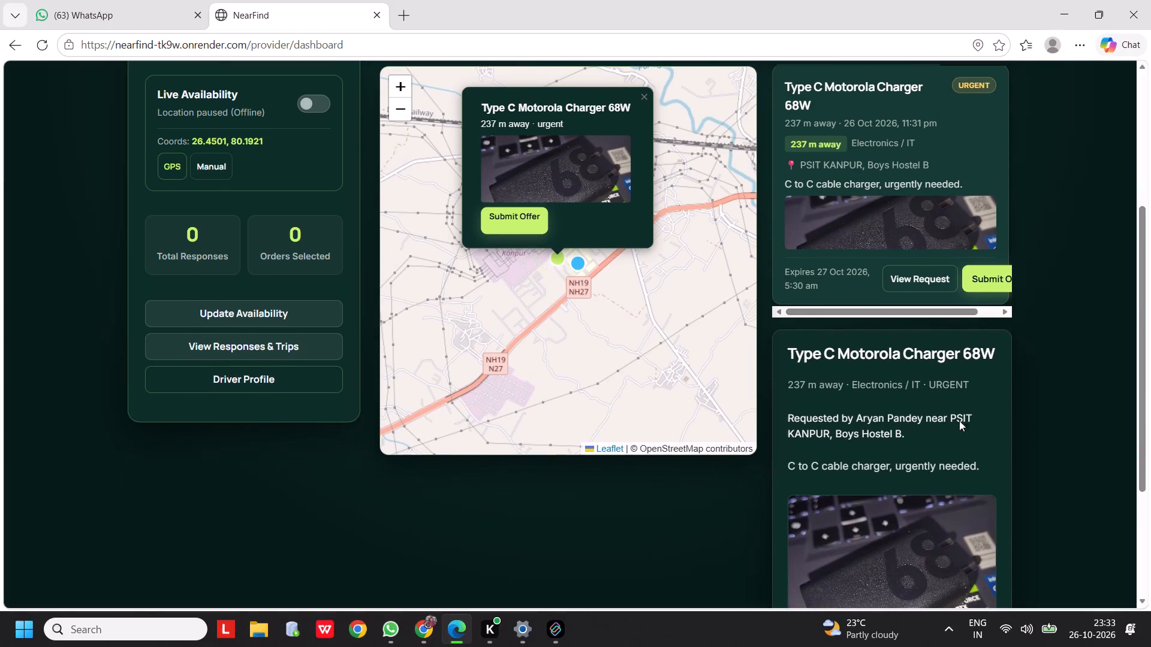
pyautogui.scroll(-2, 959, 421)
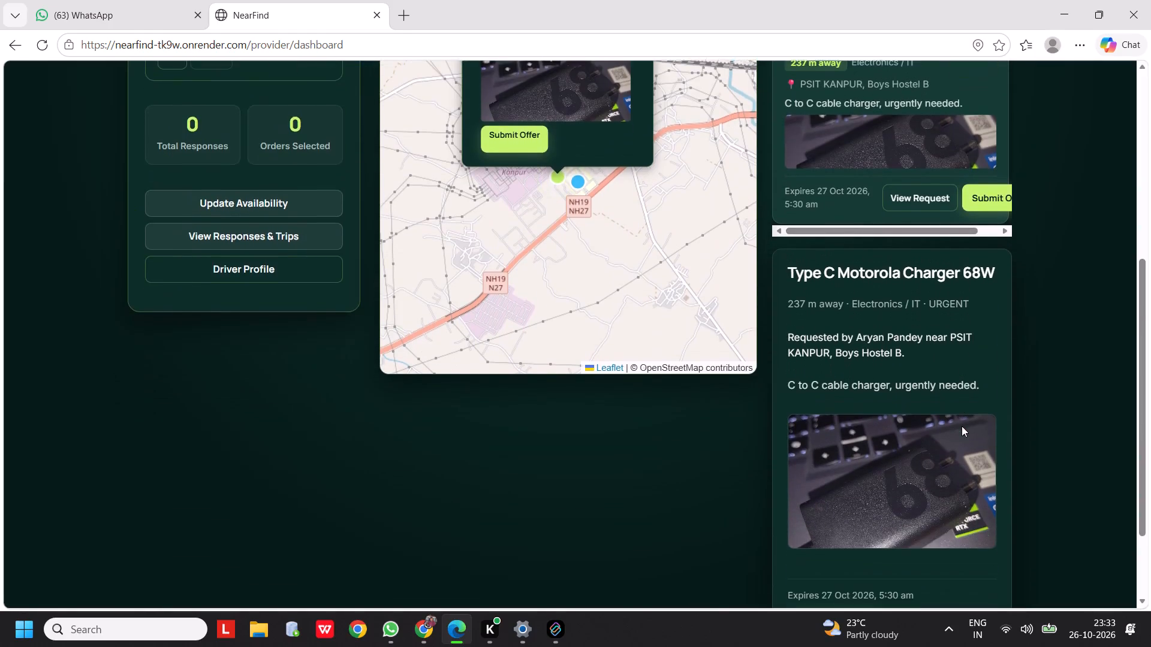
pyautogui.scroll(-3, 962, 426)
pyautogui.scroll(3, 964, 424)
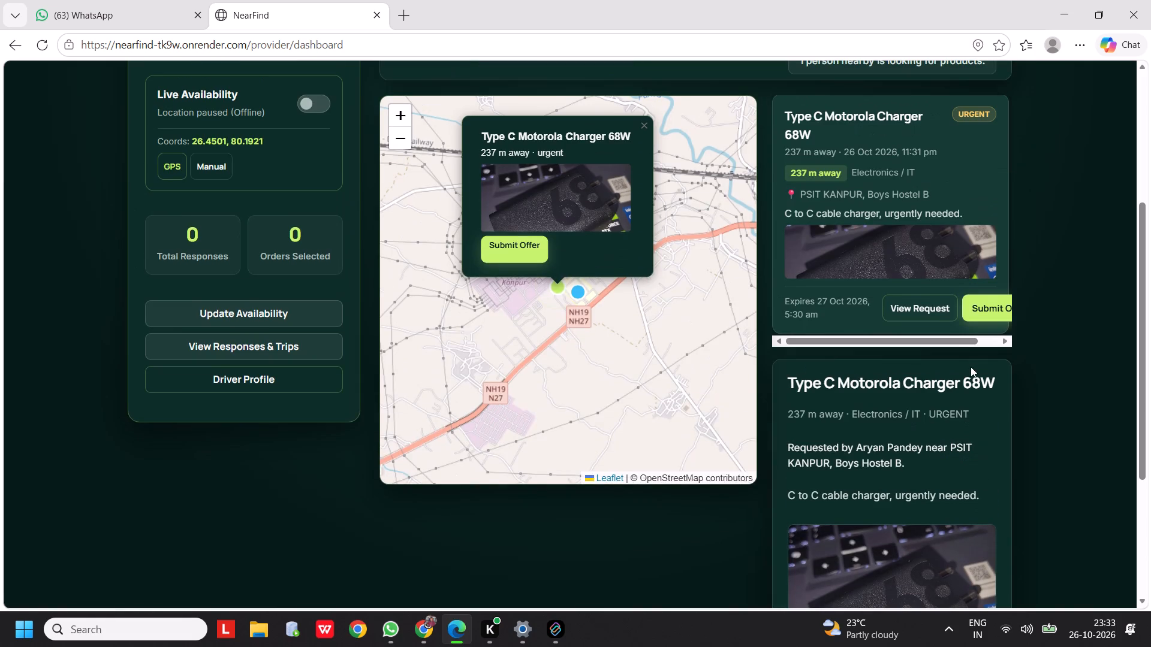
pyautogui.moveTo(963, 341); pyautogui.dragTo(1001, 339)
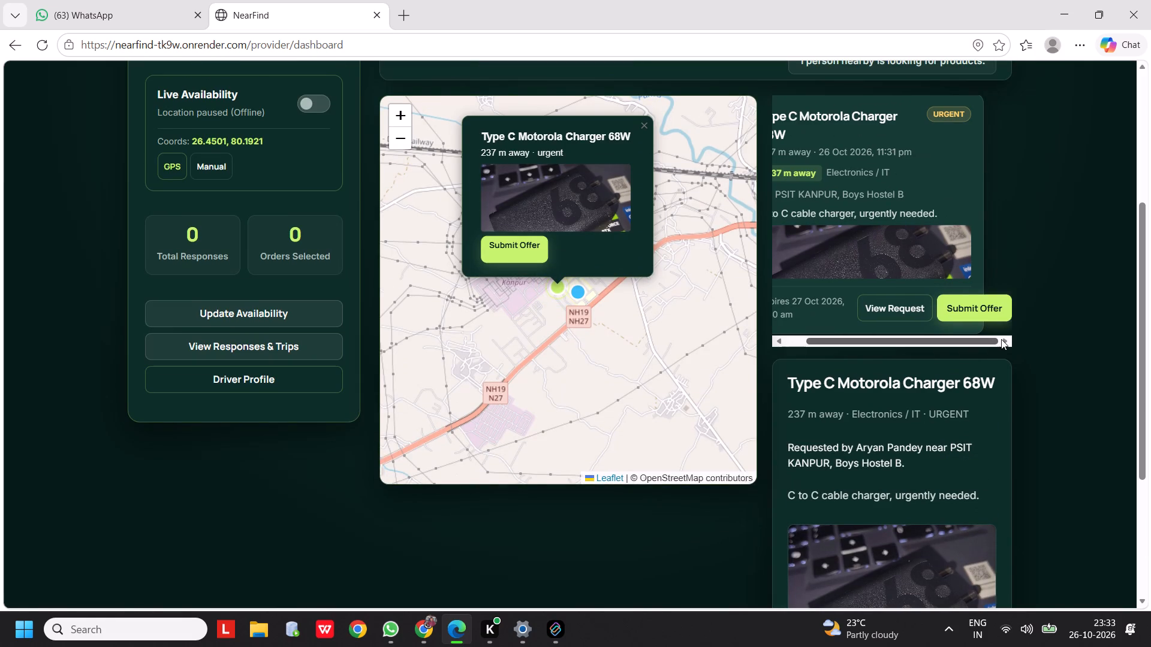
pyautogui.moveTo(1001, 339); pyautogui.dragTo(995, 338)
pyautogui.moveTo(995, 338); pyautogui.dragTo(977, 341)
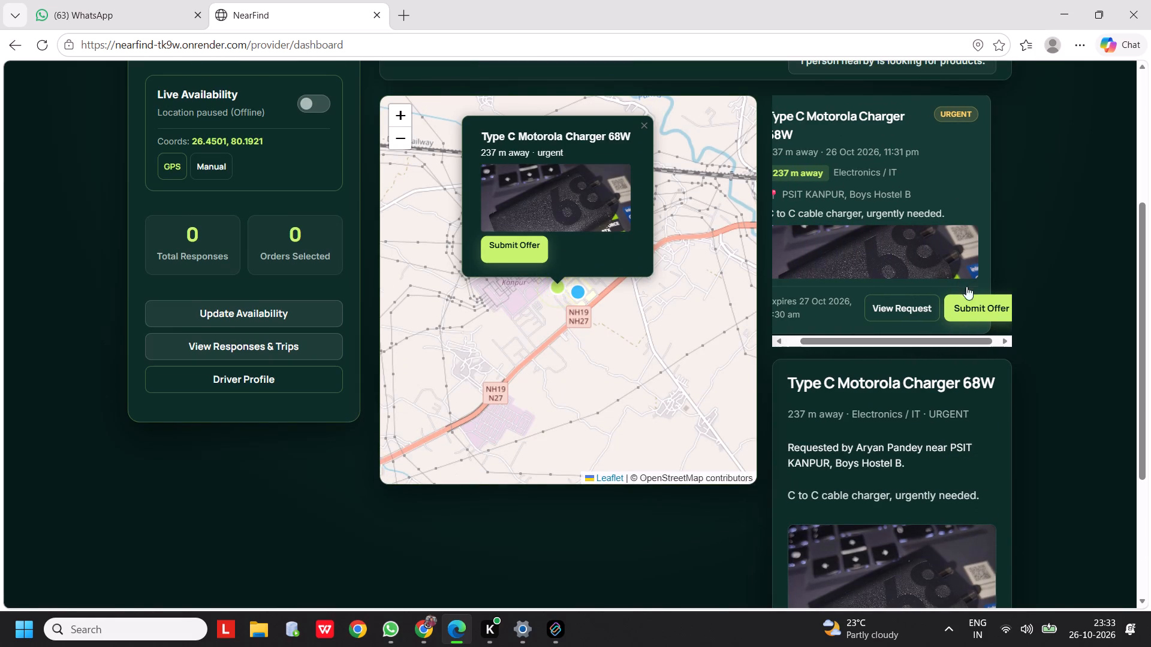
pyautogui.moveTo(949, 339); pyautogui.dragTo(912, 353)
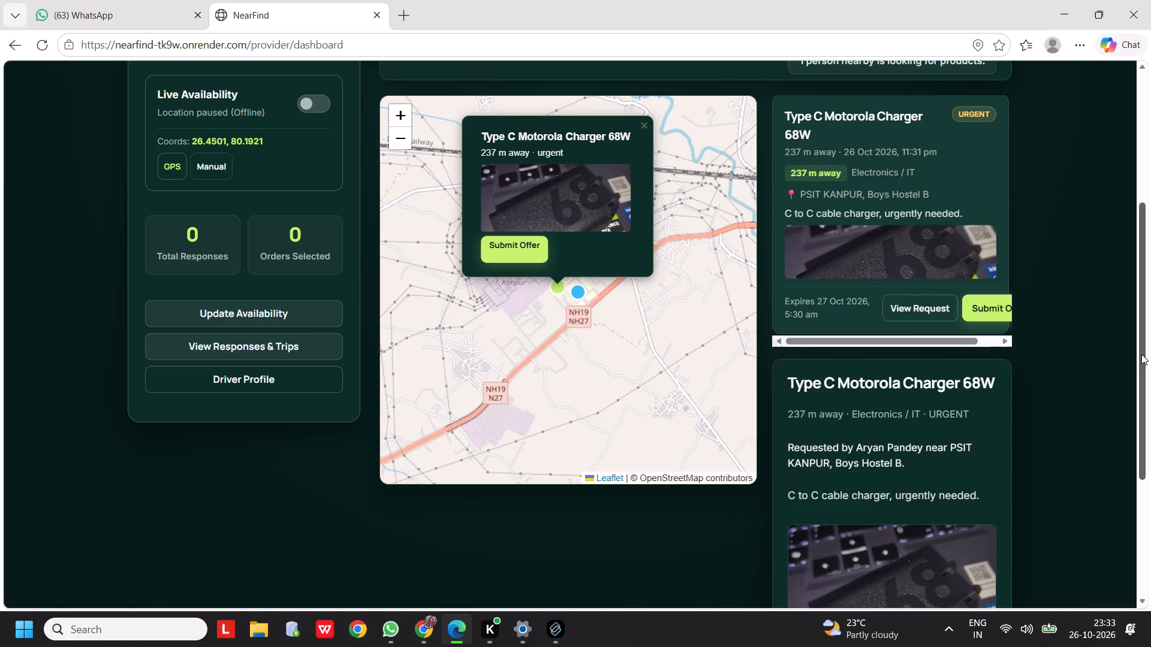
pyautogui.scroll(5, 260, 448)
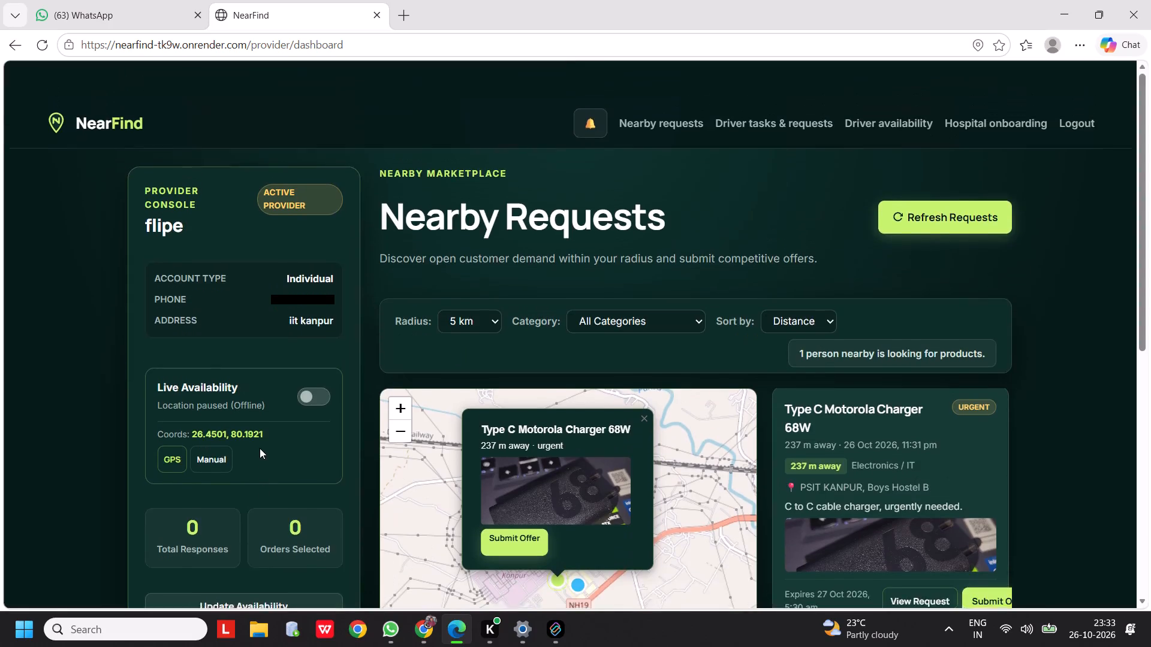
pyautogui.scroll(-1, 260, 448)
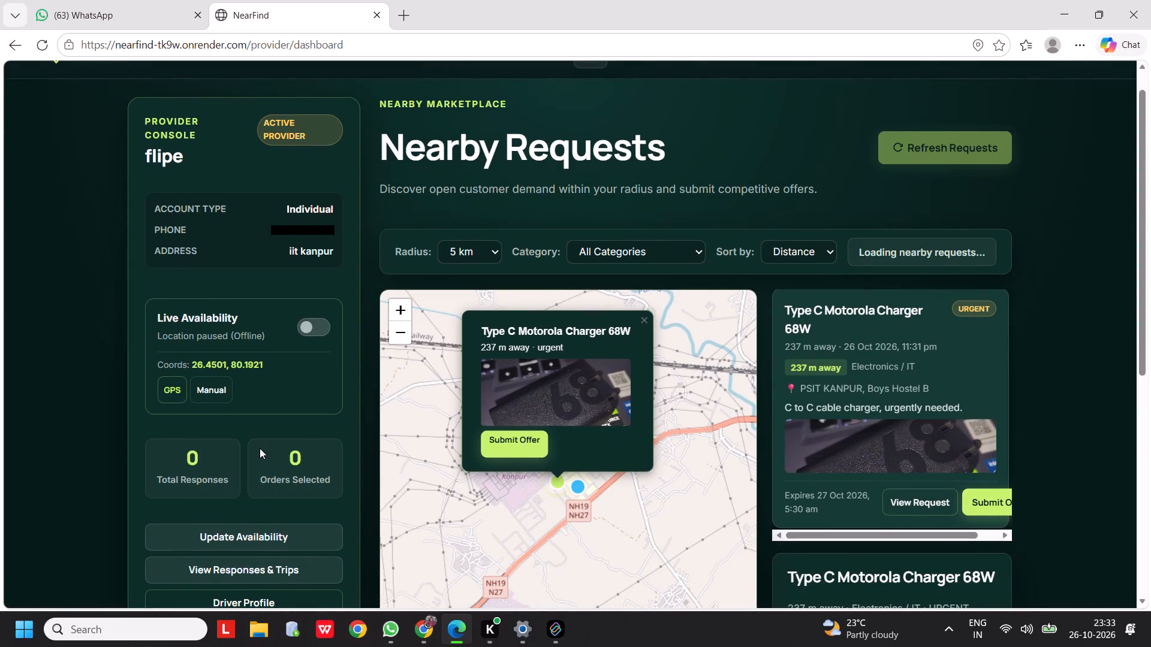
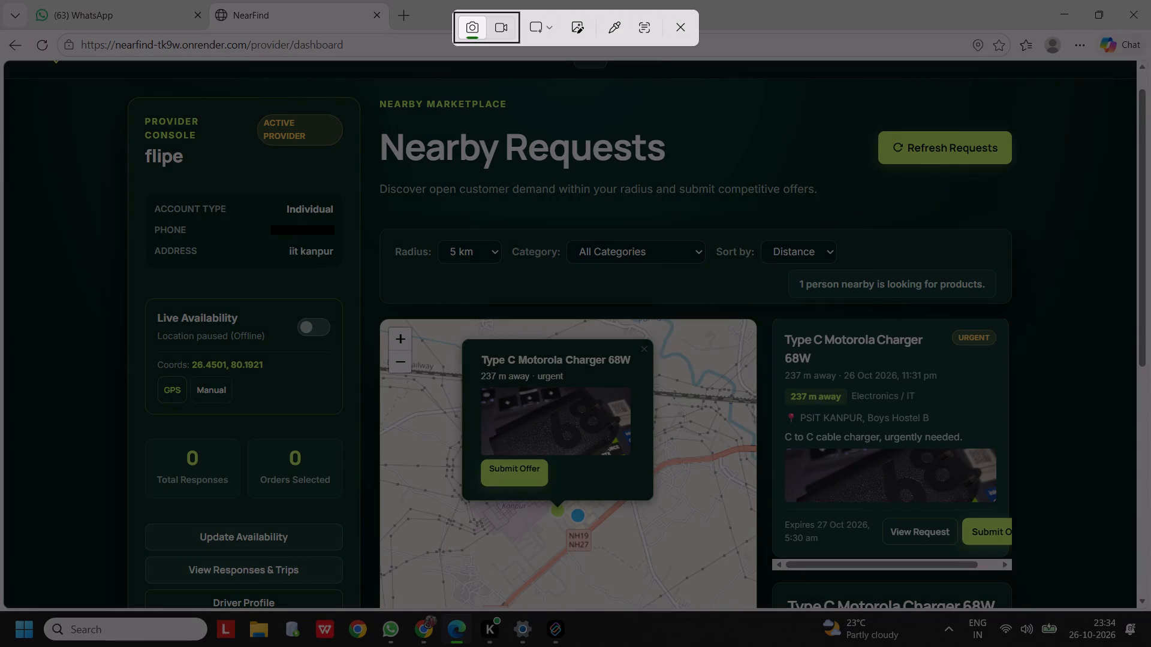
# Capture a screenshot of the provider dashboard area showing the provider console, nearby requests, map and charger card.
pyautogui.moveTo(47, 83); pyautogui.dragTo(1137, 603)
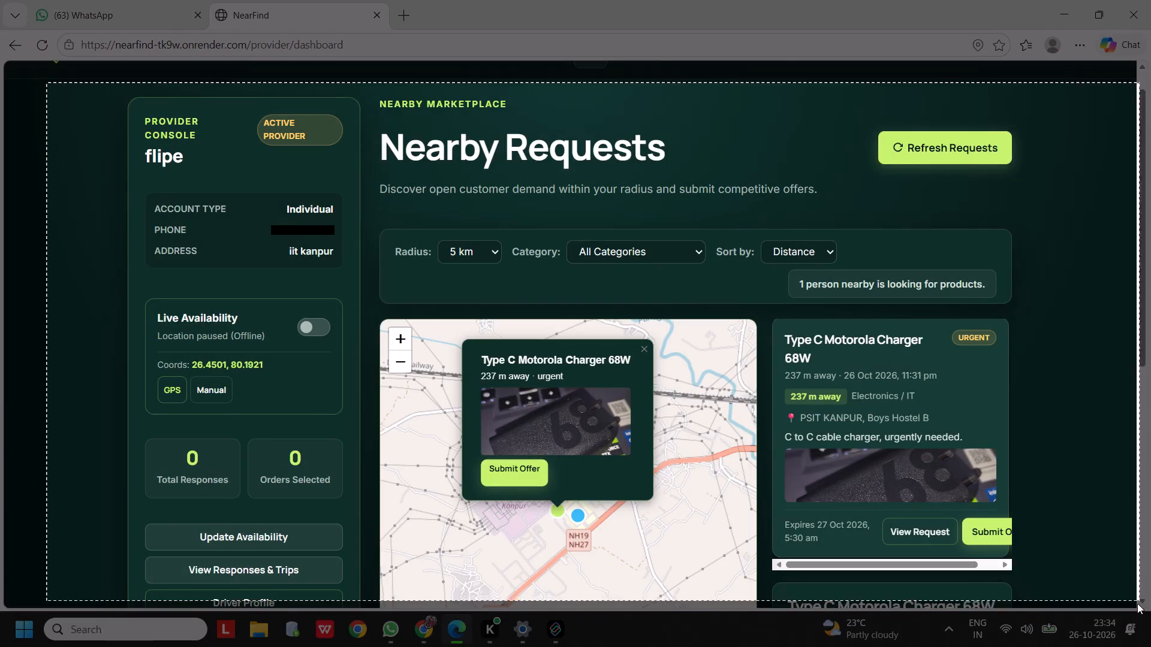
pyautogui.moveTo(1137, 603); pyautogui.dragTo(1137, 603)
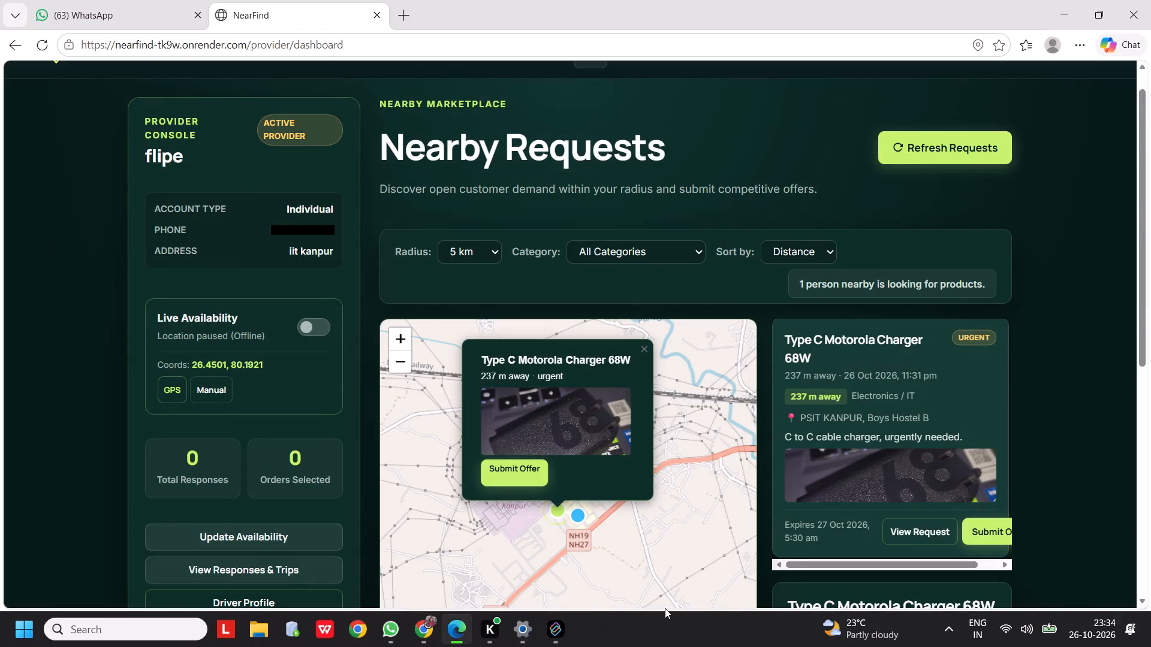
pyautogui.press('shift+super+s')
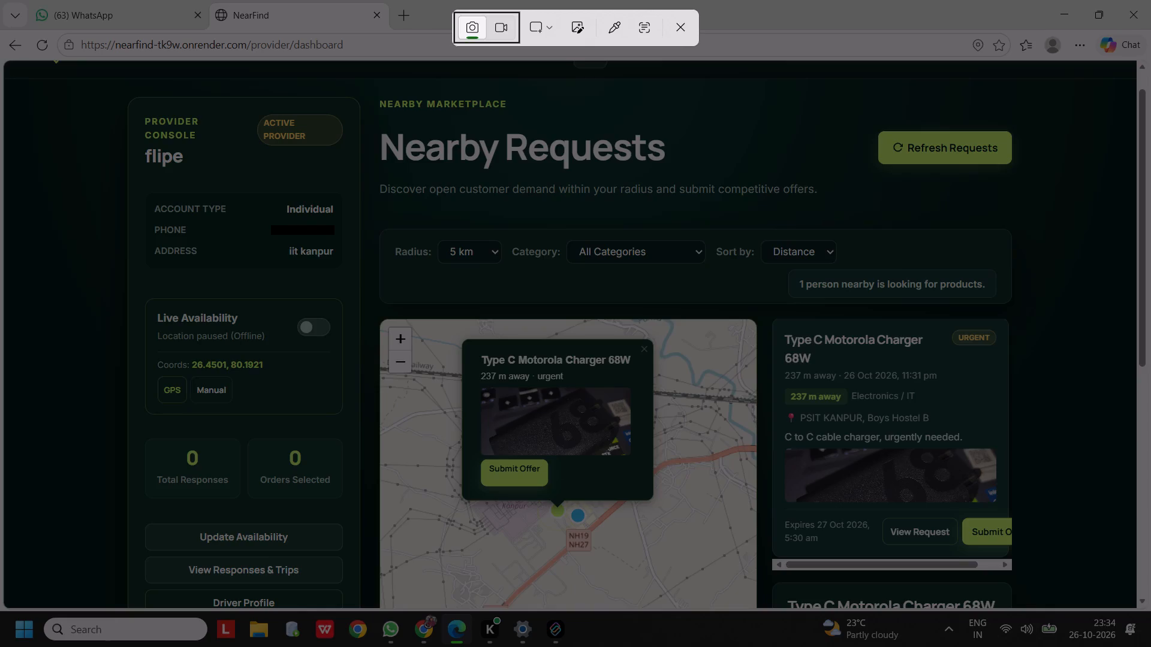
pyautogui.click(678, 37)
# Review the Type C Motorola Charger 68W request again and open its offer form from the map popup.
pyautogui.scroll(-6, 641, 242)
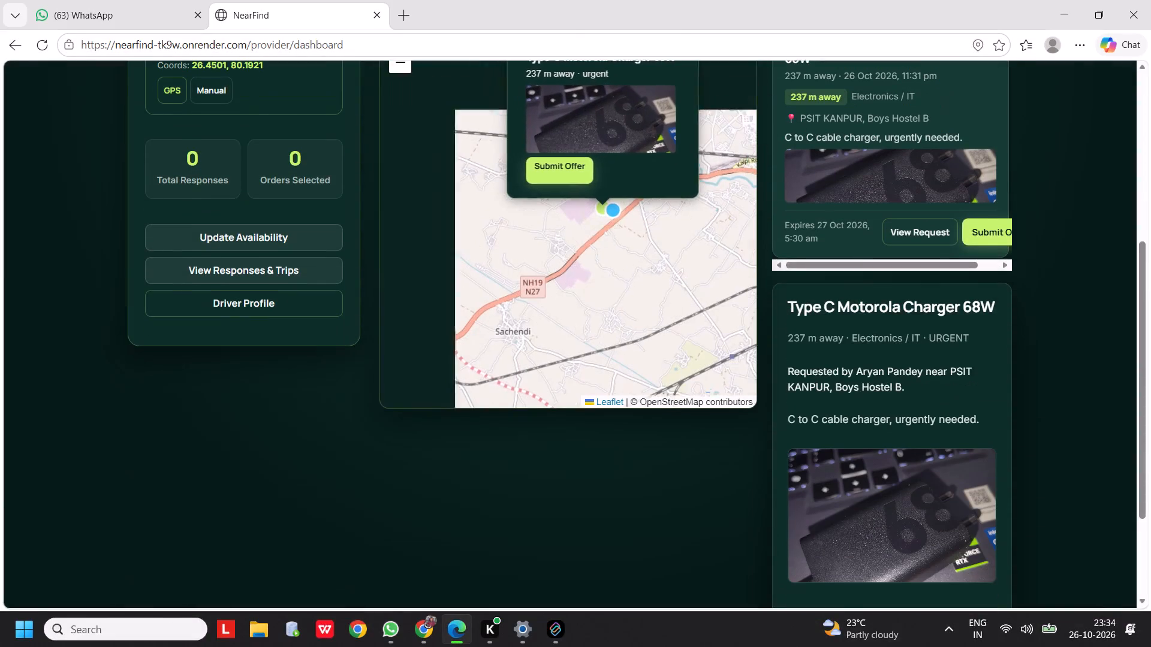
pyautogui.click(930, 240)
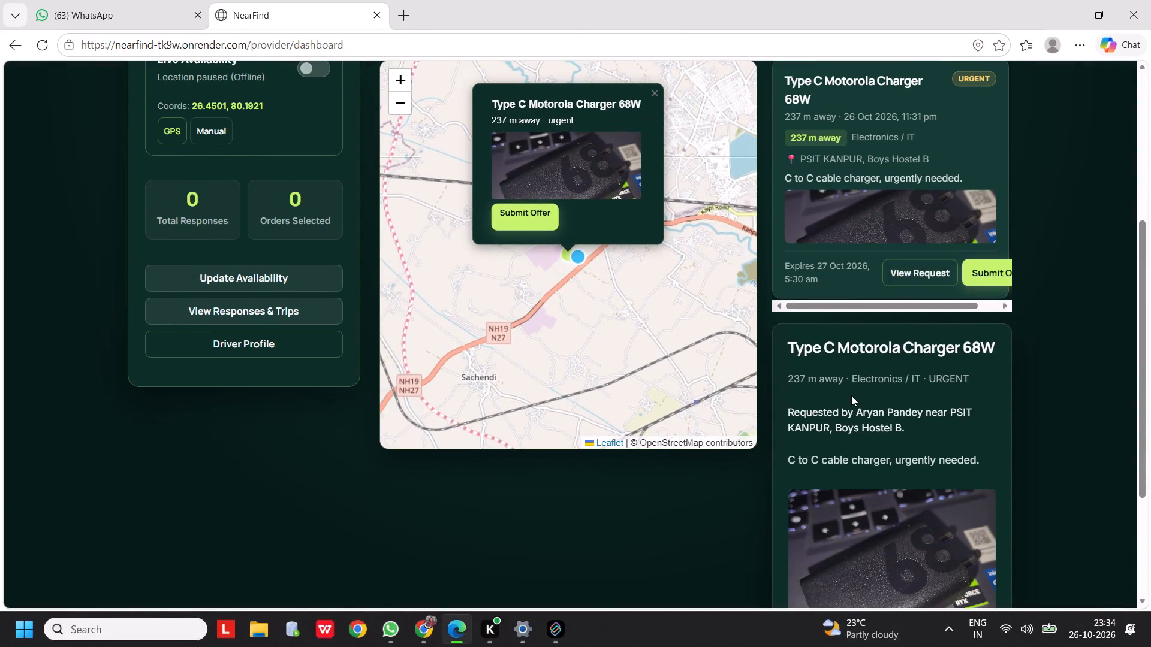
pyautogui.scroll(3, 862, 386)
pyautogui.click(930, 496)
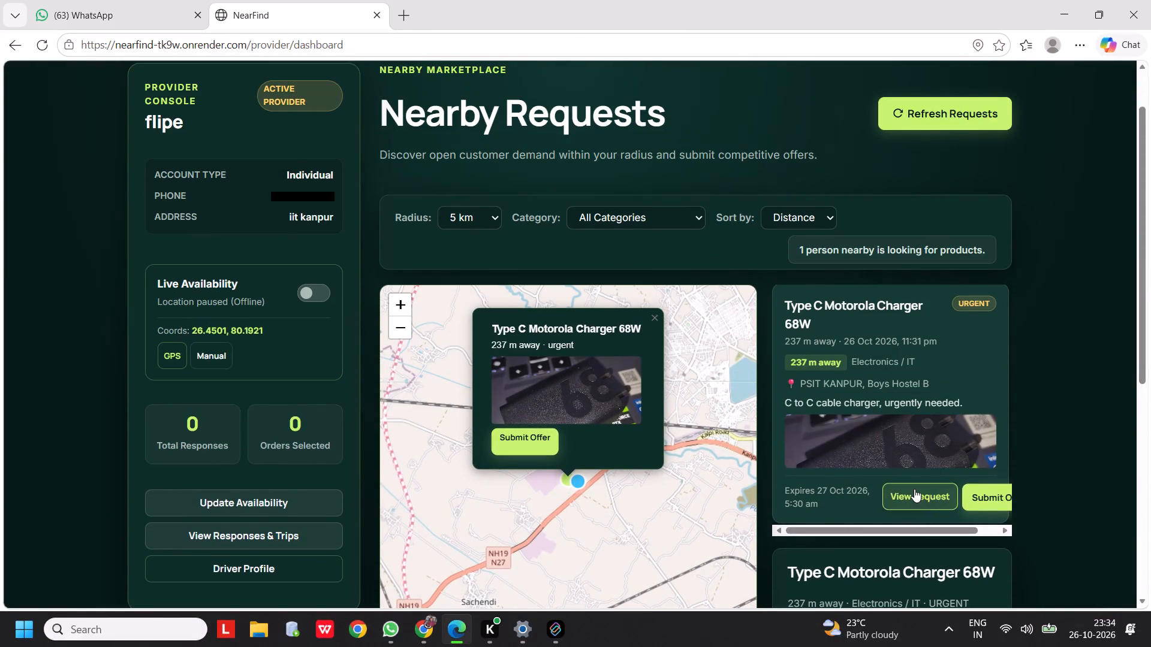
pyautogui.scroll(4, 828, 472)
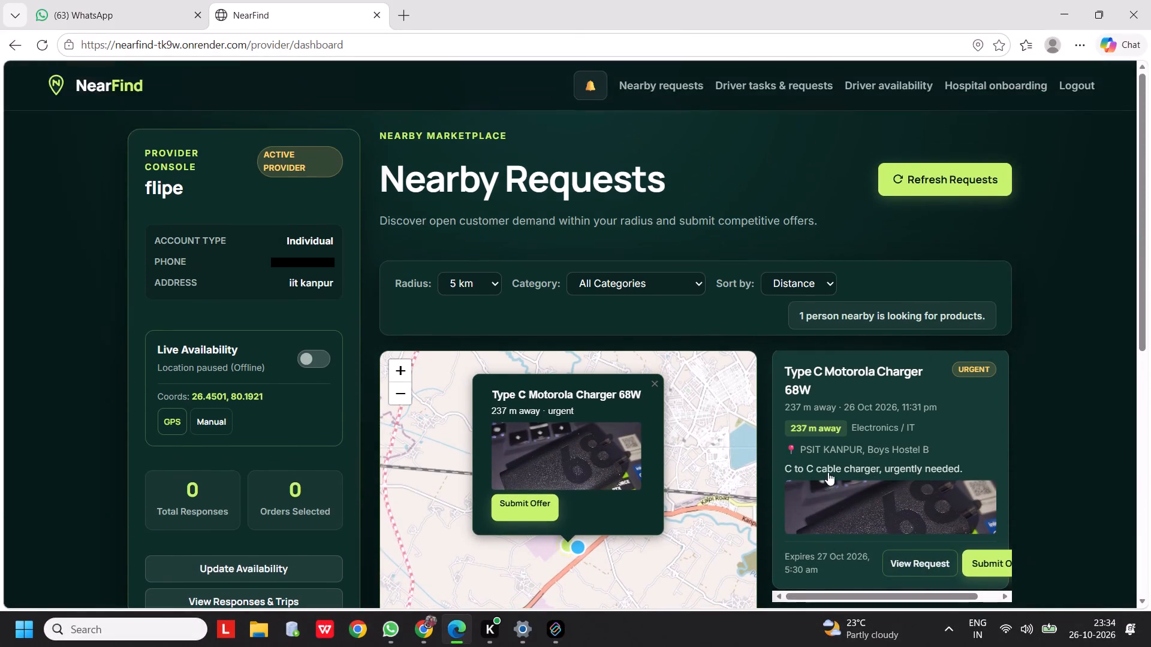
pyautogui.scroll(-2, 828, 472)
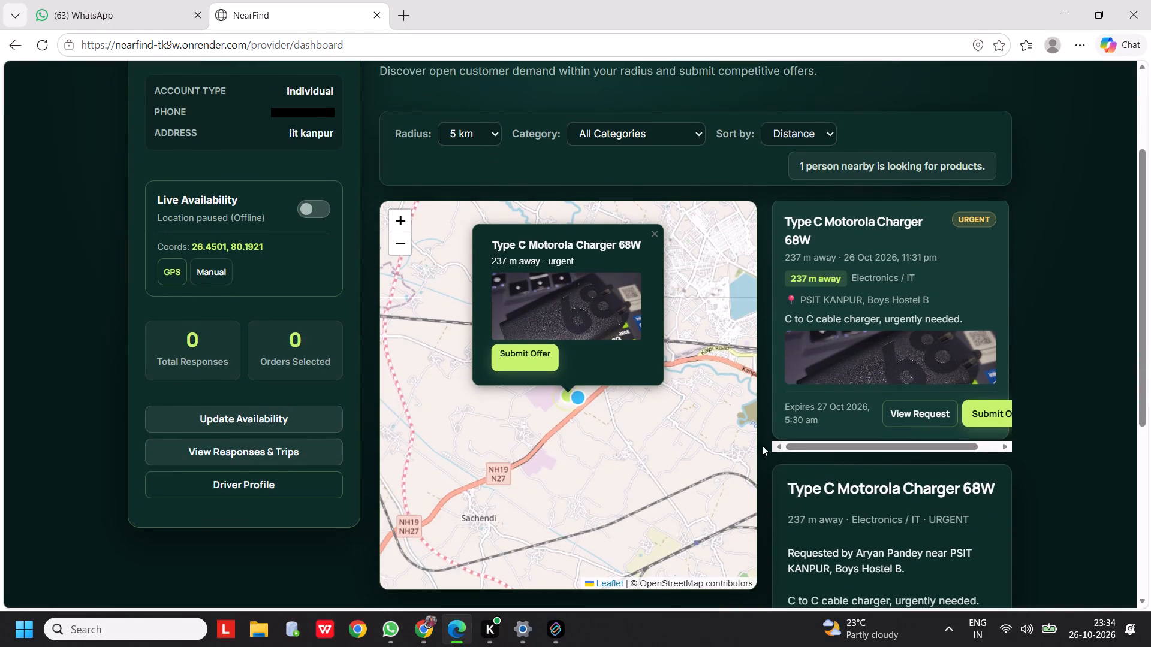
pyautogui.click(544, 350)
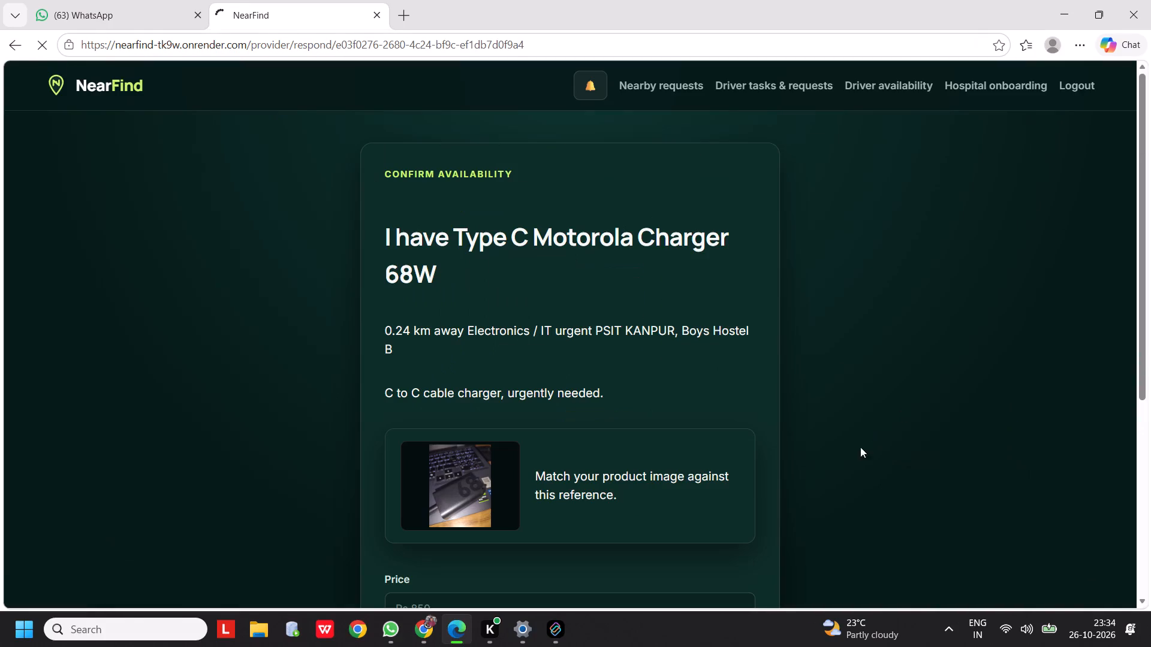
# Look over the availability form with its reference image and set the offer price to 290.
pyautogui.scroll(-3, 754, 501)
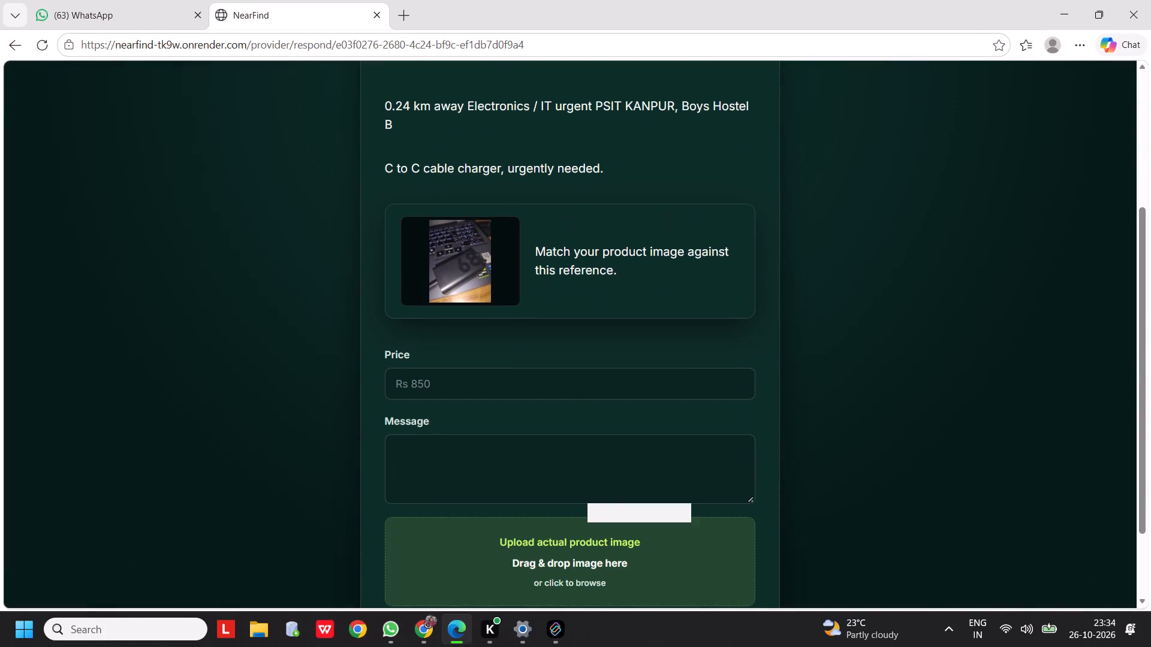
pyautogui.scroll(2, 552, 368)
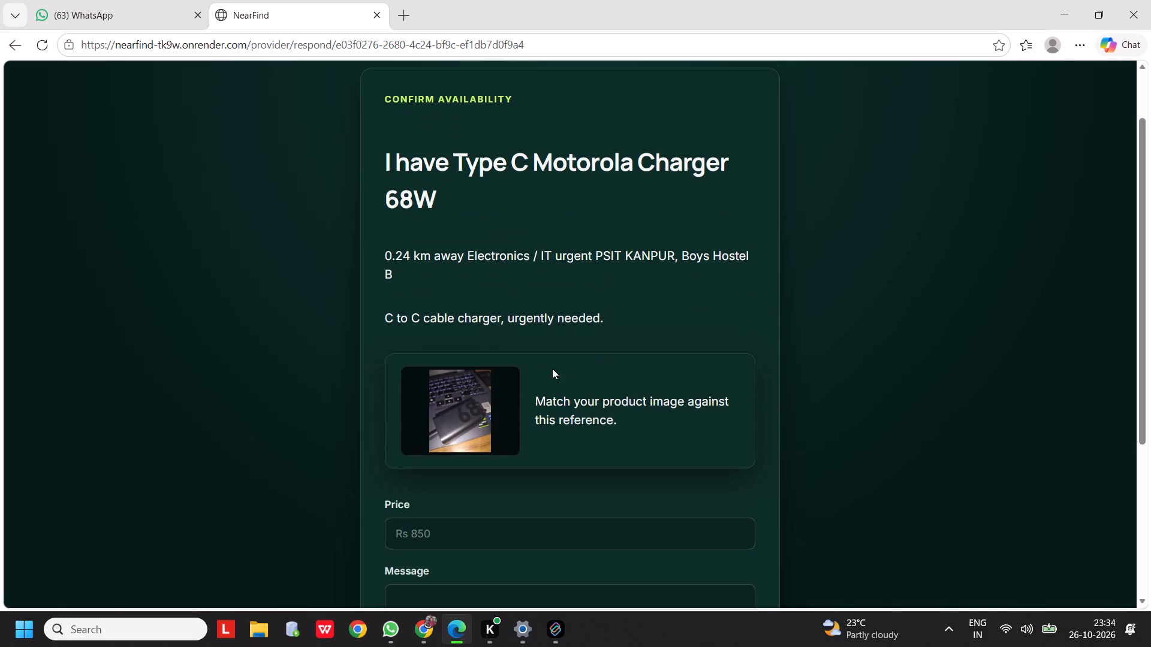
pyautogui.scroll(-1, 584, 430)
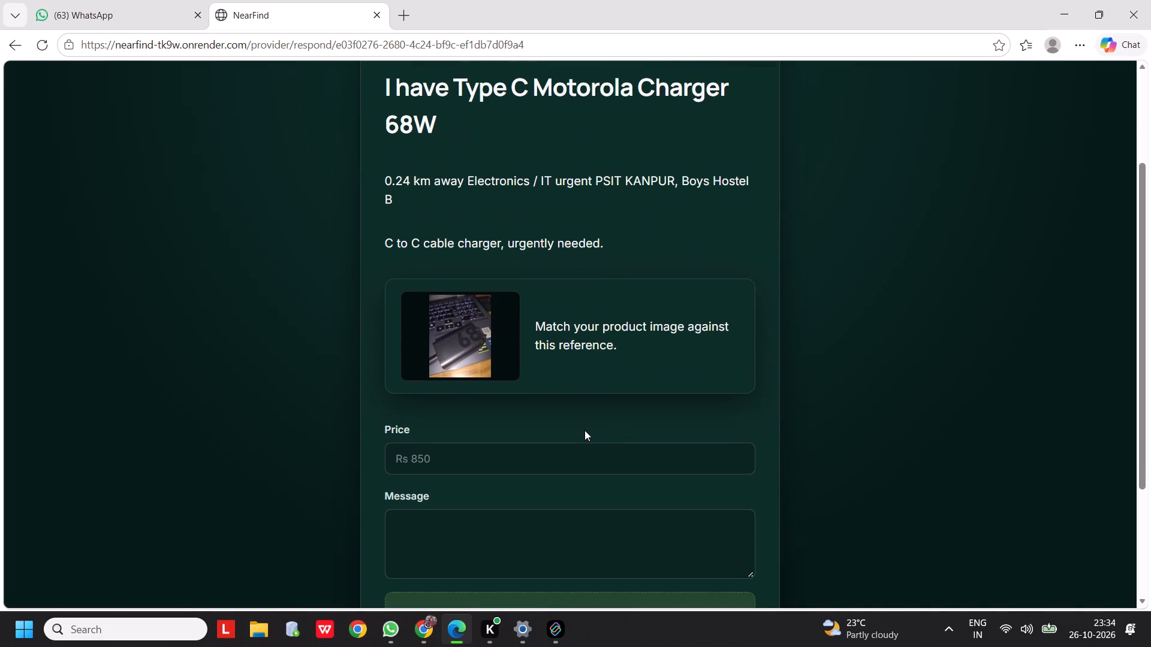
pyautogui.scroll(-1, 584, 430)
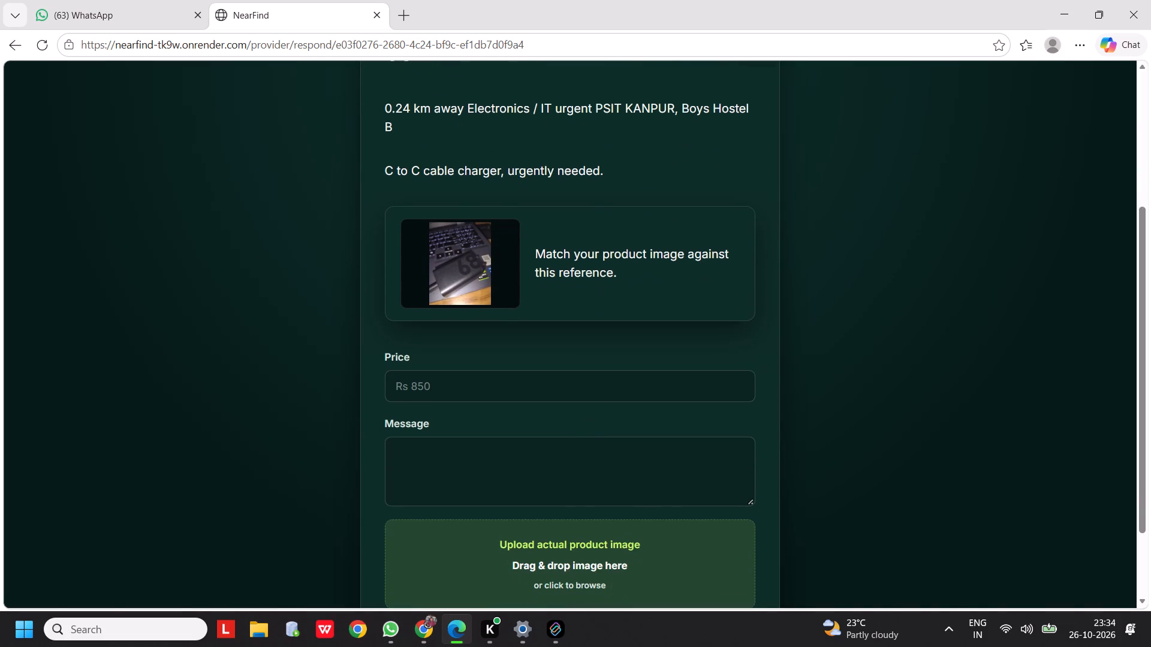
pyautogui.click(578, 391)
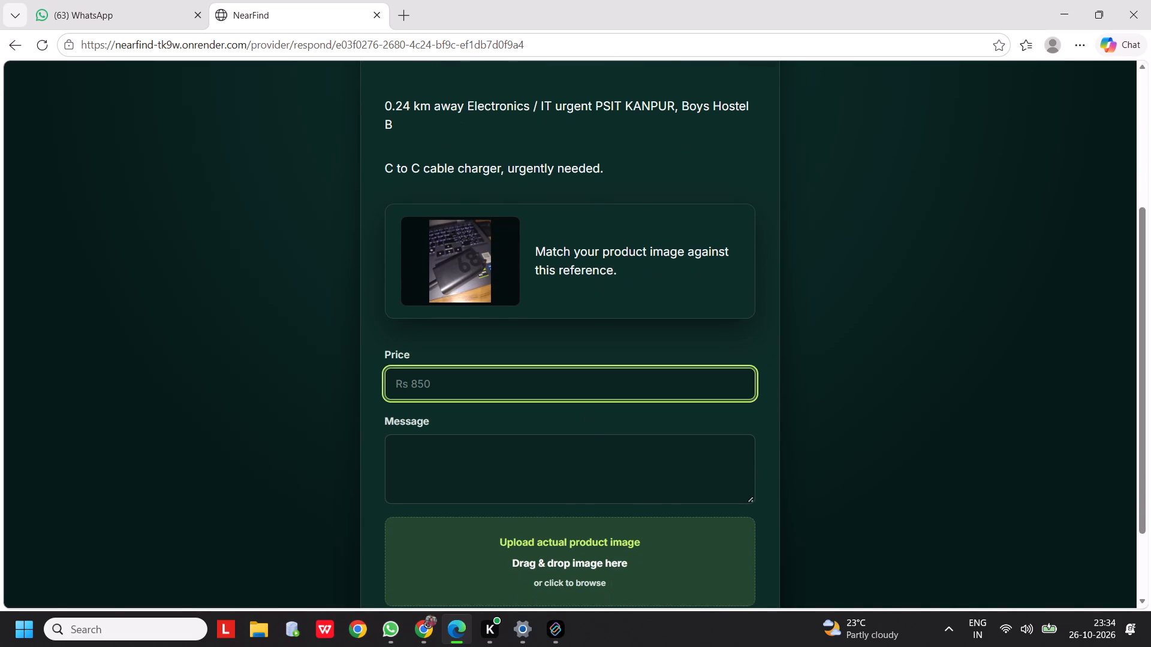
pyautogui.write('290')
# Enter the offer message "it is available, black colour with braided cable".
pyautogui.scroll(-1, 578, 392)
pyautogui.click(564, 406)
pyautogui.write('it is available')
pyautogui.write(',')
pyautogui.press('space')
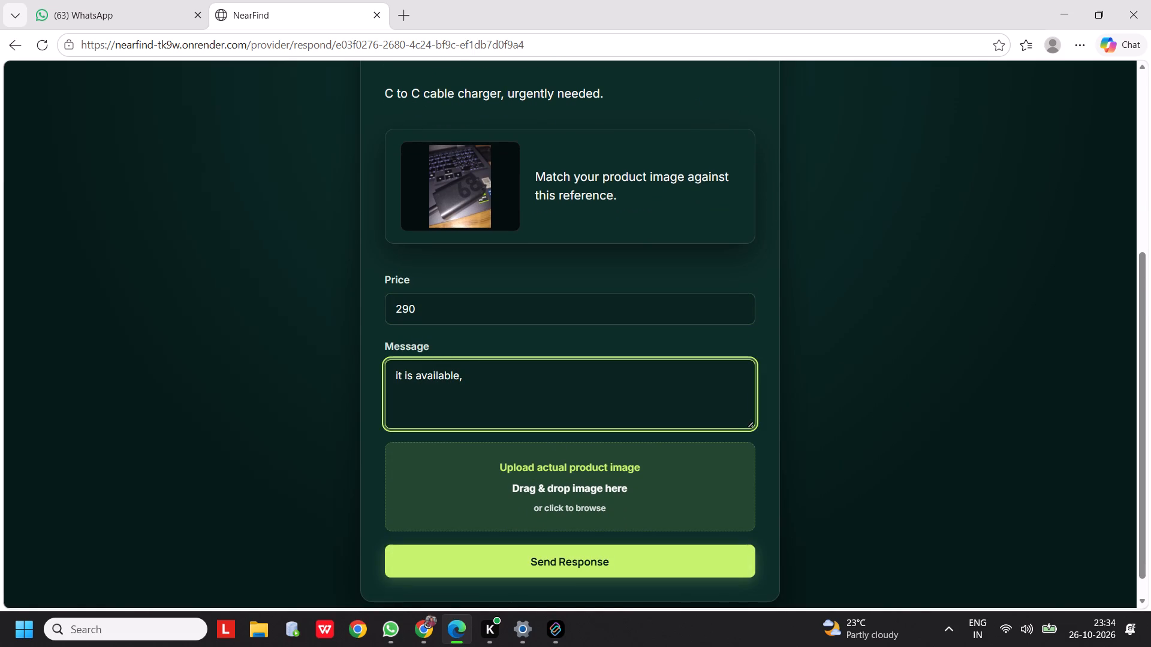
pyautogui.write('black colour')
pyautogui.press('space')
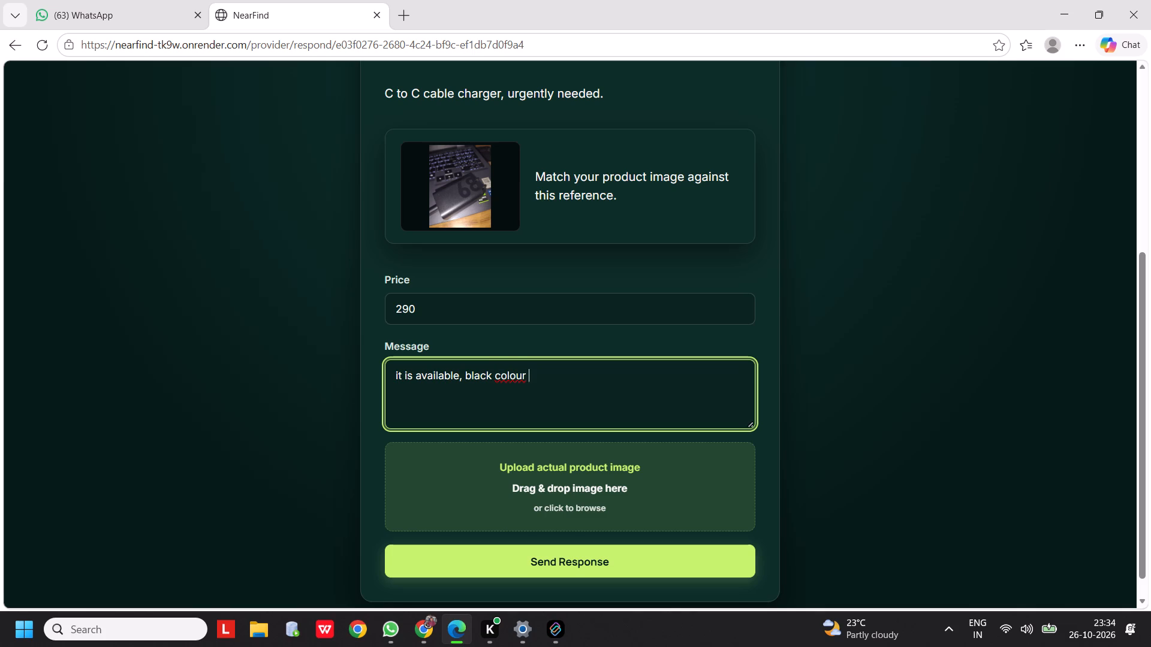
pyautogui.write('with braidd=e')
pyautogui.press('BackSpace')
pyautogui.press('BackSpace')
pyautogui.press('BackSpace')
pyautogui.write('ed cable')
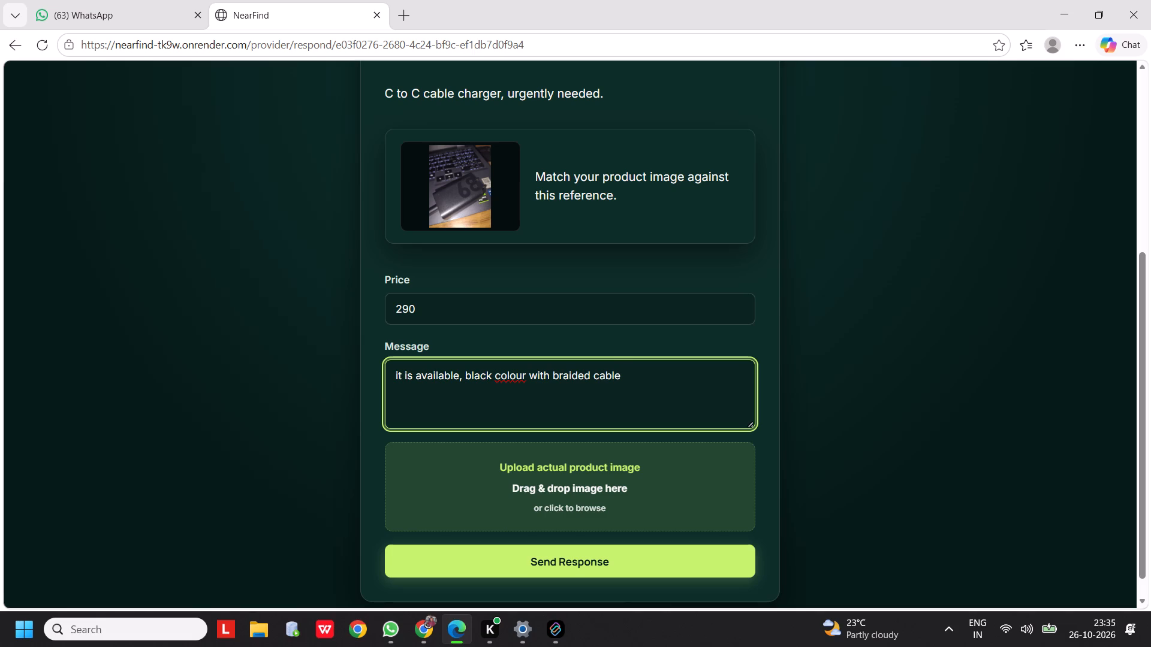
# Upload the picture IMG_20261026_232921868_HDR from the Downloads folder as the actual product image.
pyautogui.click(578, 455)
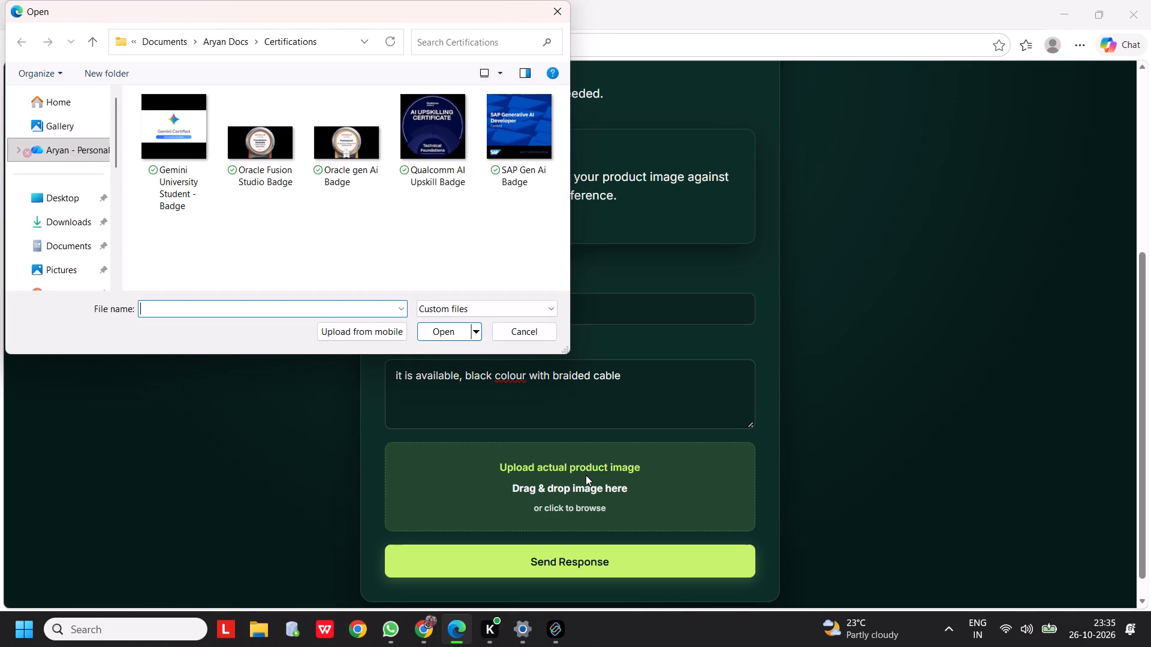
pyautogui.click(85, 232)
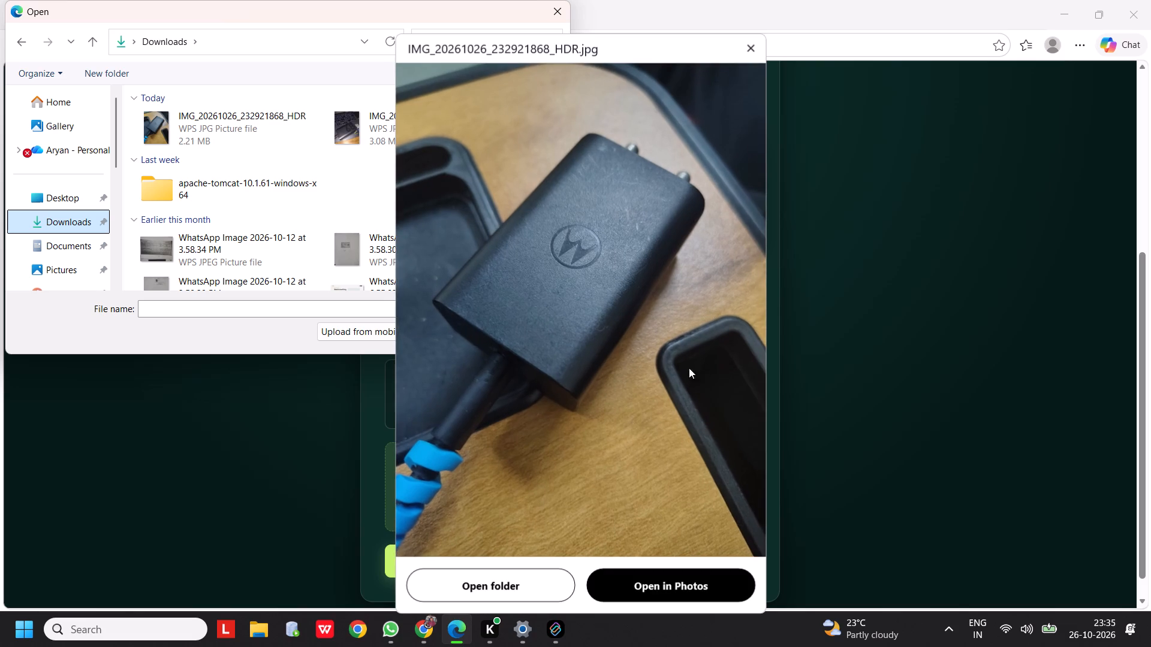
pyautogui.click(748, 38)
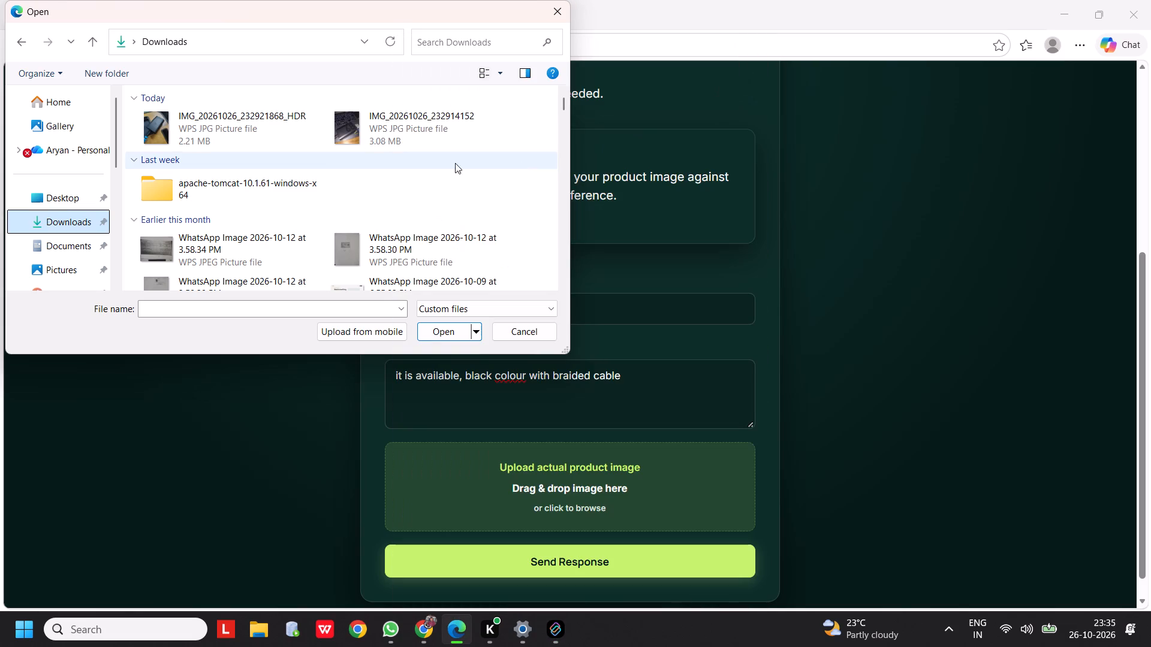
pyautogui.click(269, 118)
pyautogui.click(432, 334)
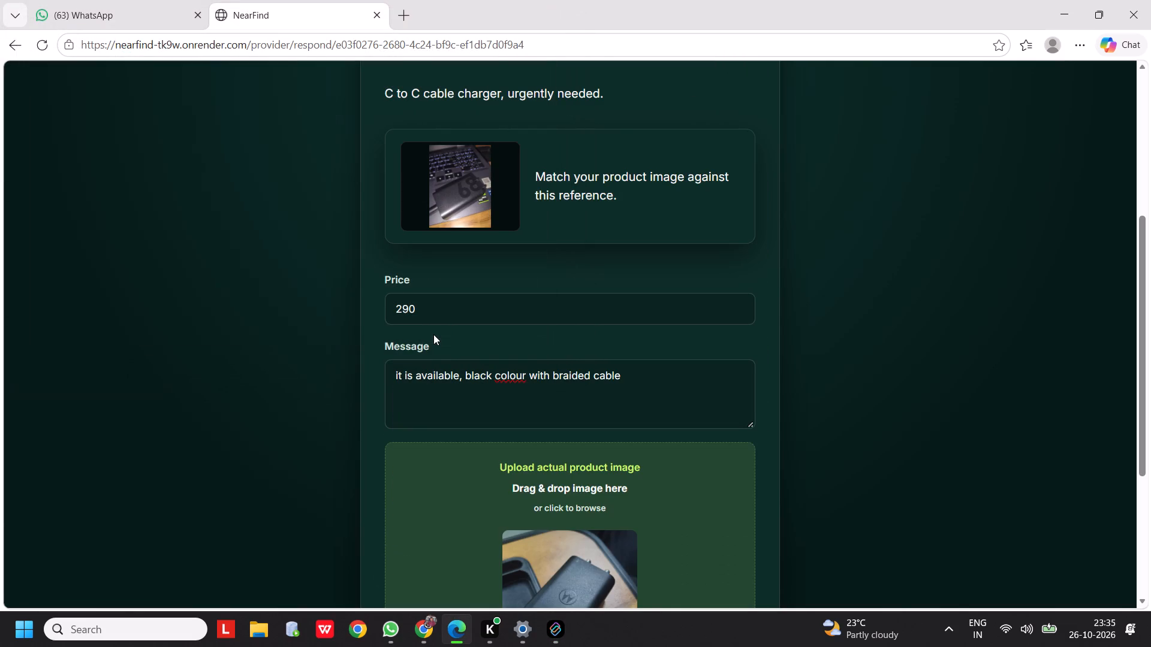
# Send the completed response to the seeker's charger request.
pyautogui.scroll(-5, 433, 334)
pyautogui.click(603, 529)
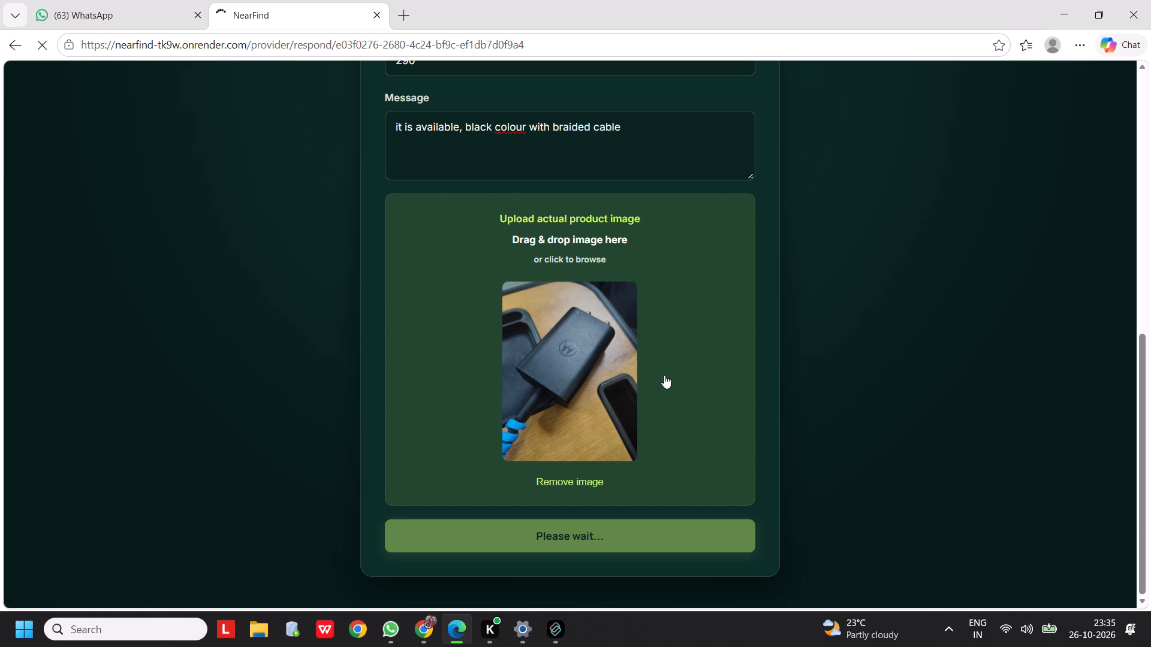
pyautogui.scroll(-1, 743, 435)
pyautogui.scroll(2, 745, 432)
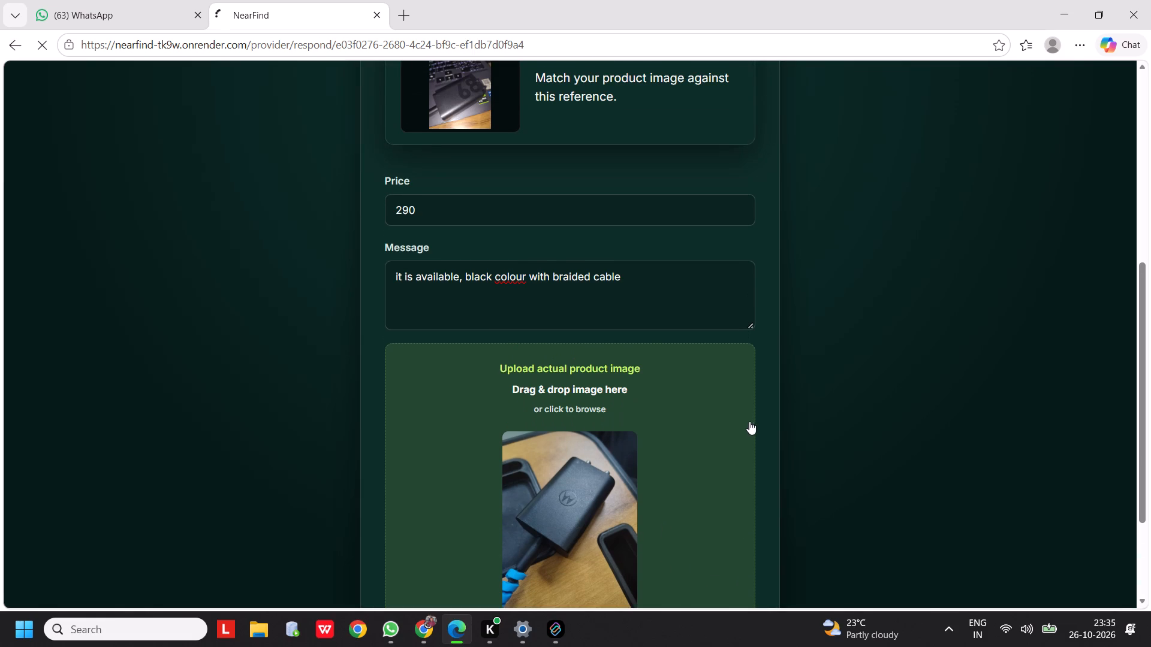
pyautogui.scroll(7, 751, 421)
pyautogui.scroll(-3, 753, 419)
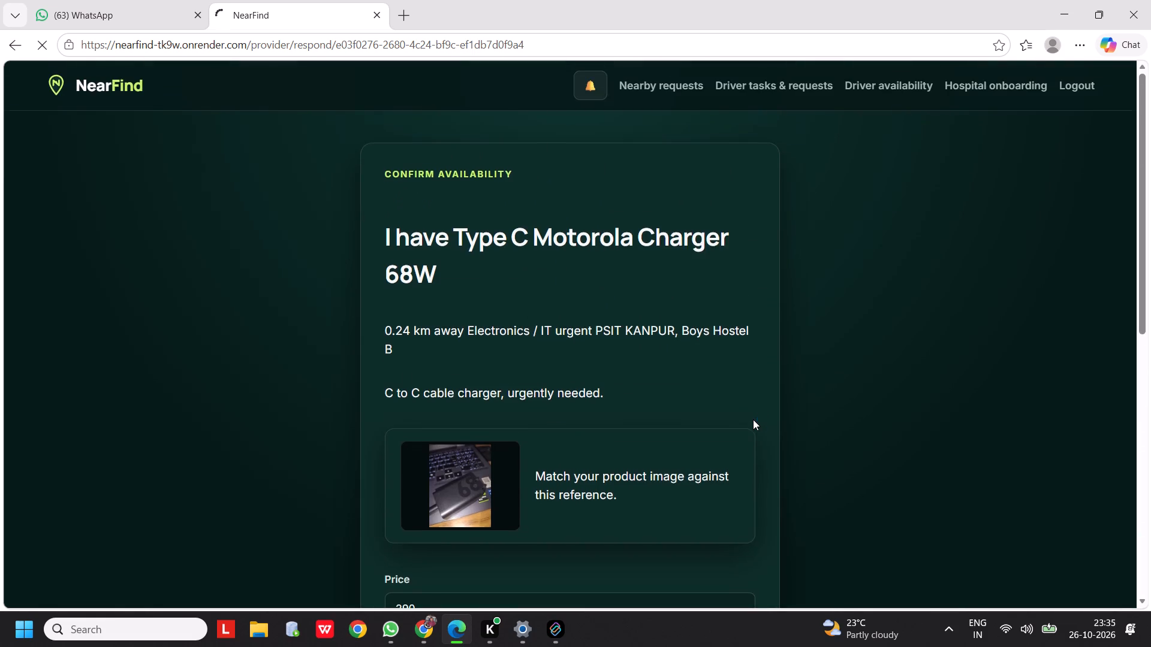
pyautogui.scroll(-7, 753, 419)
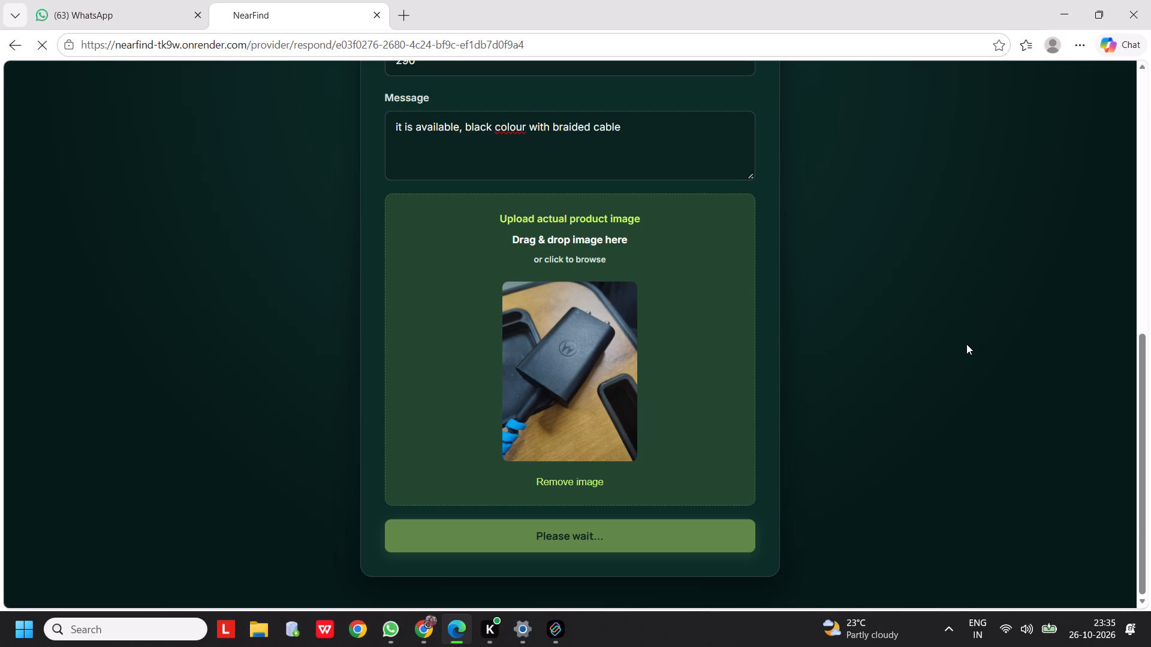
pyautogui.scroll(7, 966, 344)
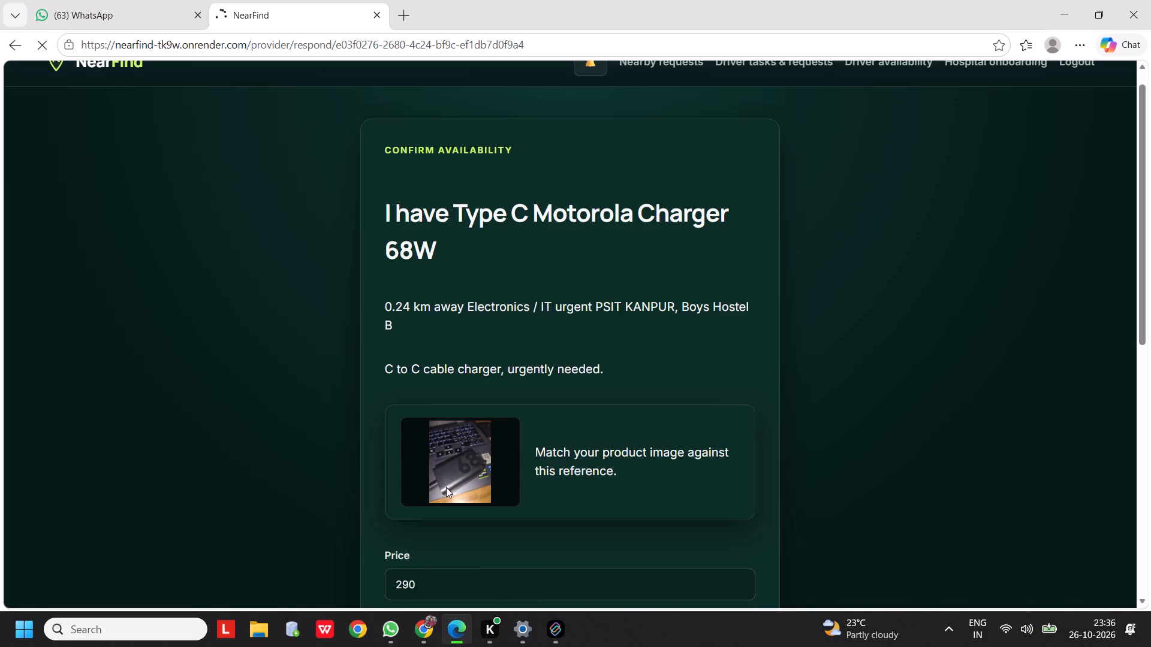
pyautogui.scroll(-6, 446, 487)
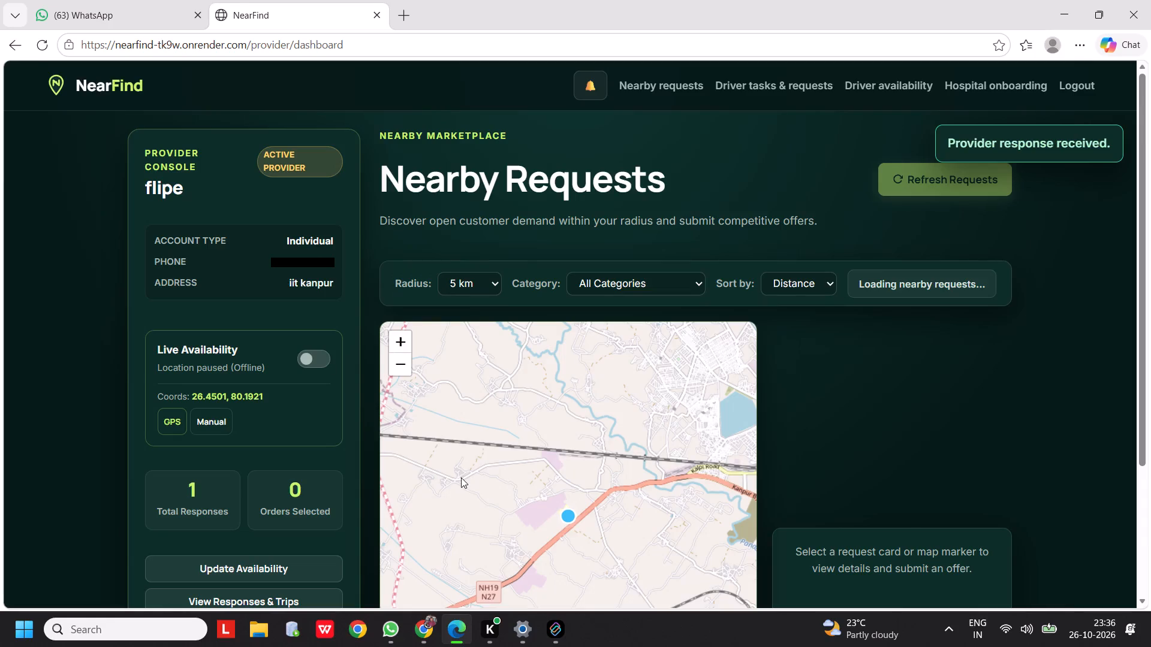
# Switch to Google Chrome, check the seeker's charger request for provider responses and reload the page.
pyautogui.hotkey('alt', 'Tab')
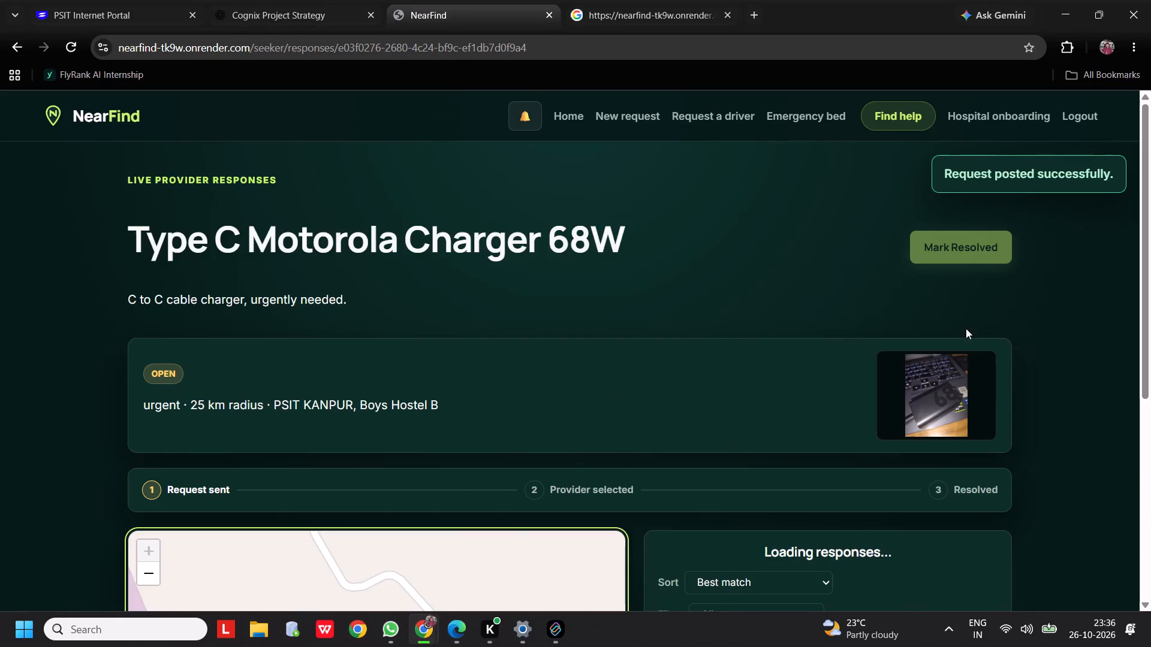
pyautogui.scroll(-6, 934, 328)
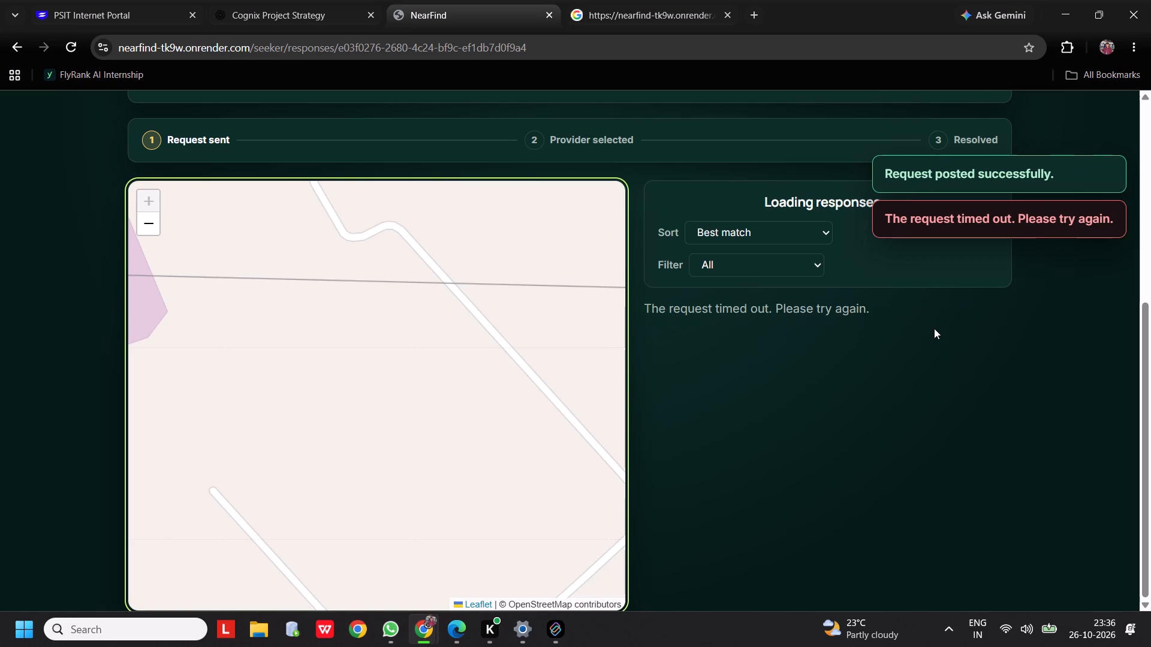
pyautogui.click(76, 44)
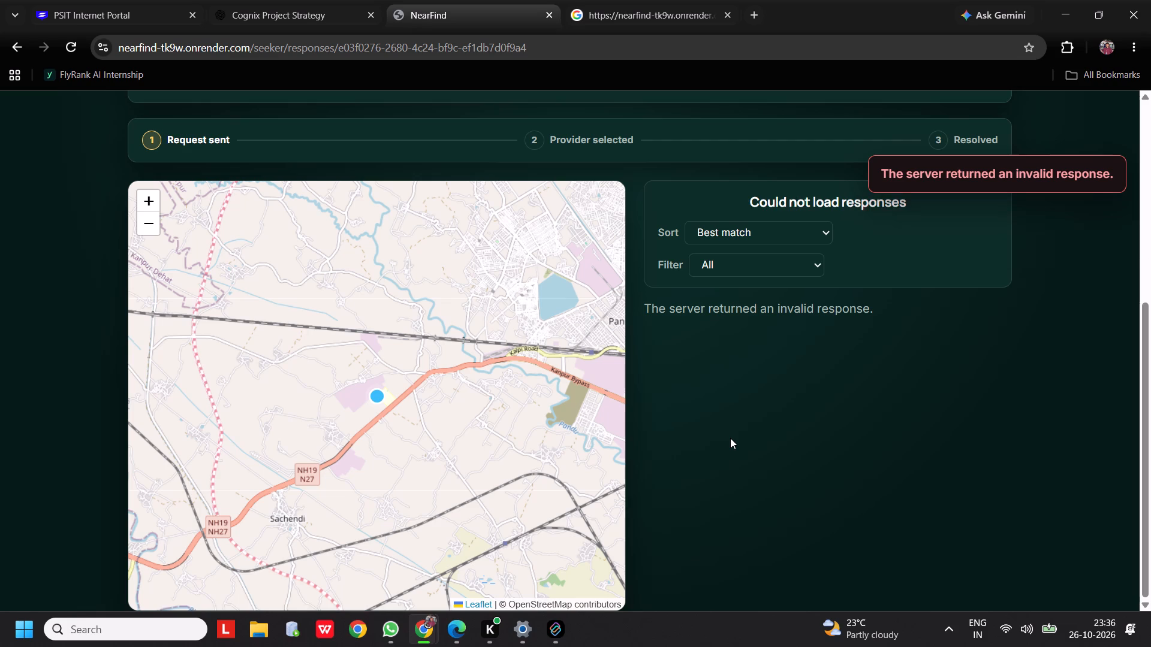
# Check the provider dashboard in Microsoft Edge, return to Google Chrome and reload the seeker's responses page twice.
pyautogui.hotkey('alt', 'Tab')
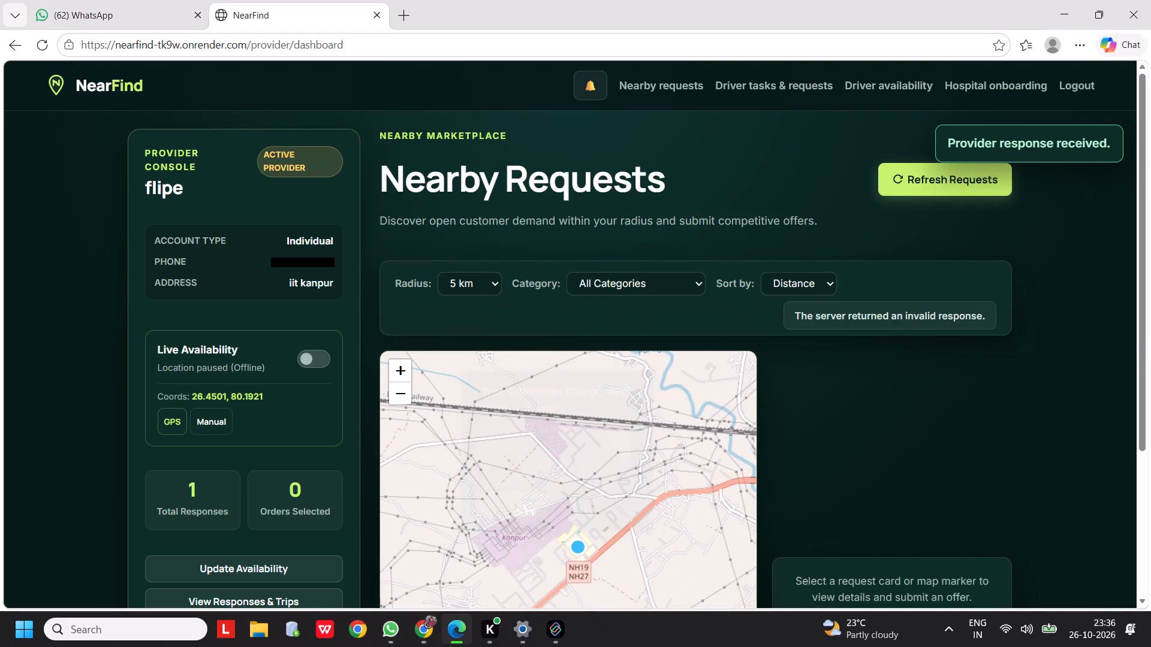
pyautogui.hotkey('alt', 'Tab')
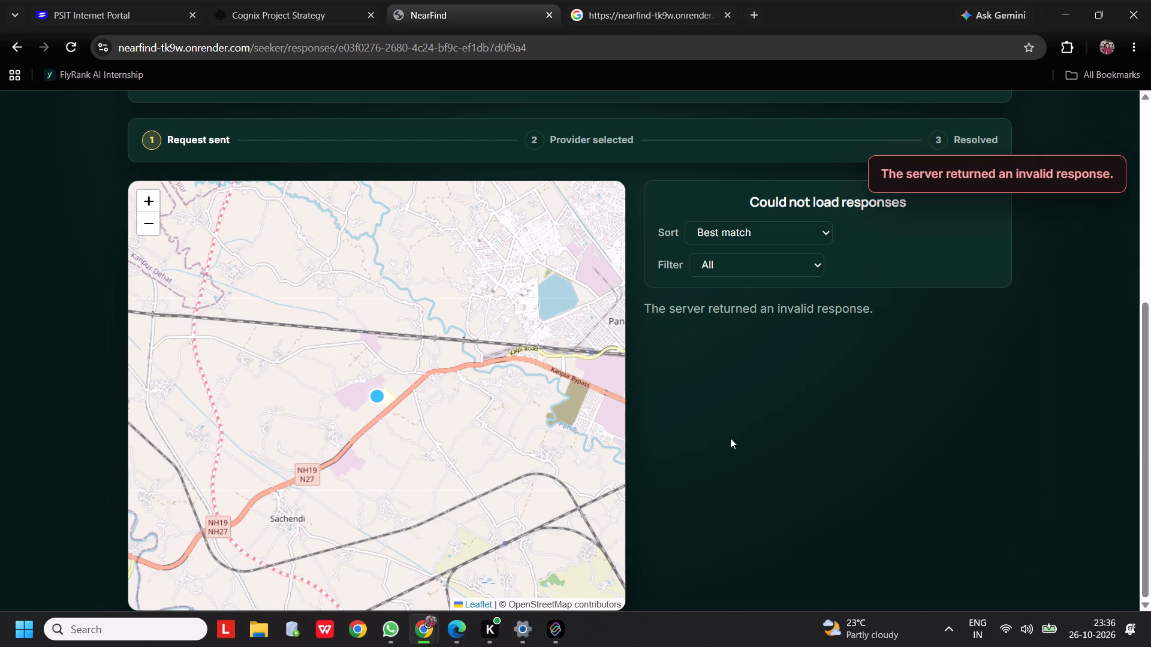
pyautogui.click(73, 40)
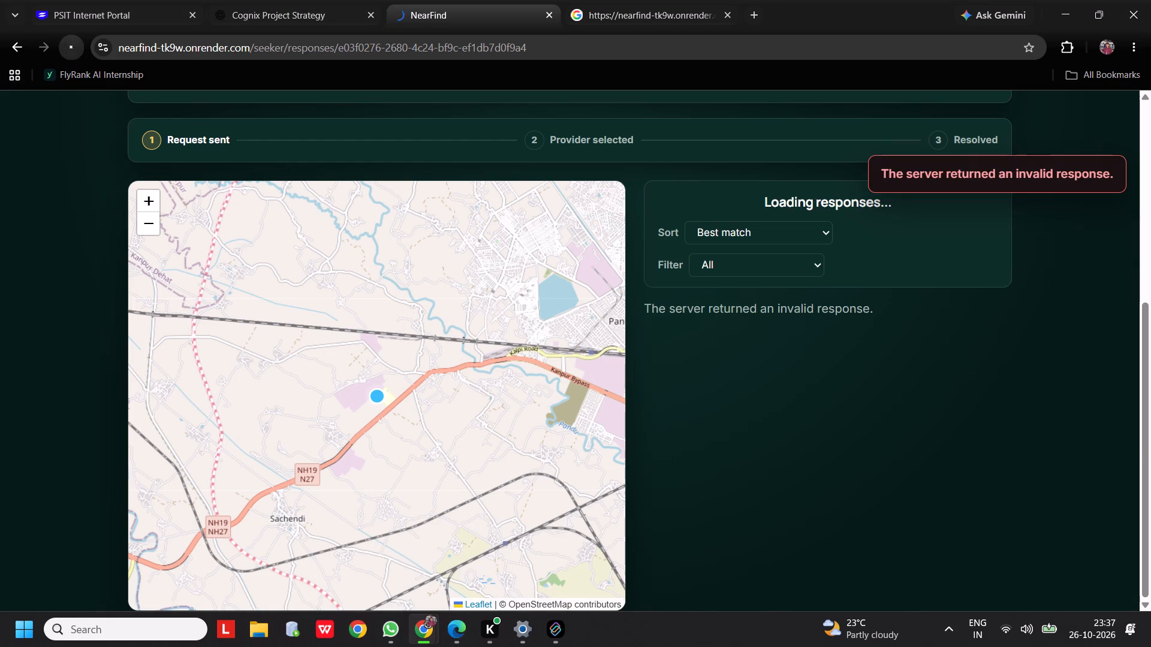
pyautogui.scroll(5, 718, 468)
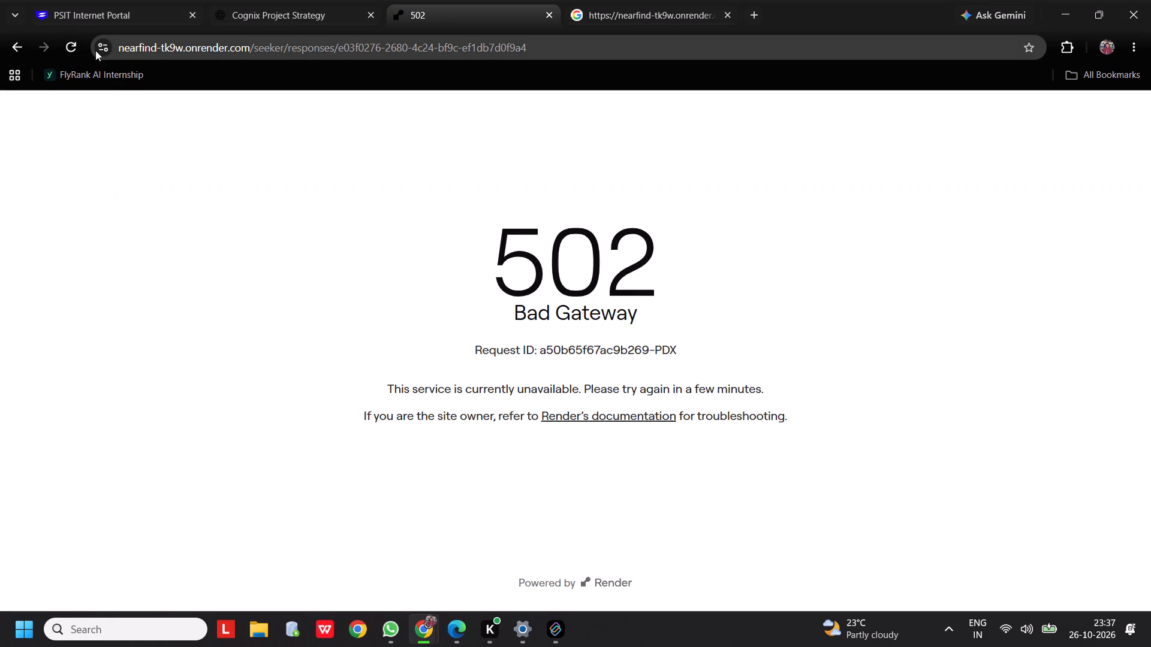
pyautogui.click(79, 45)
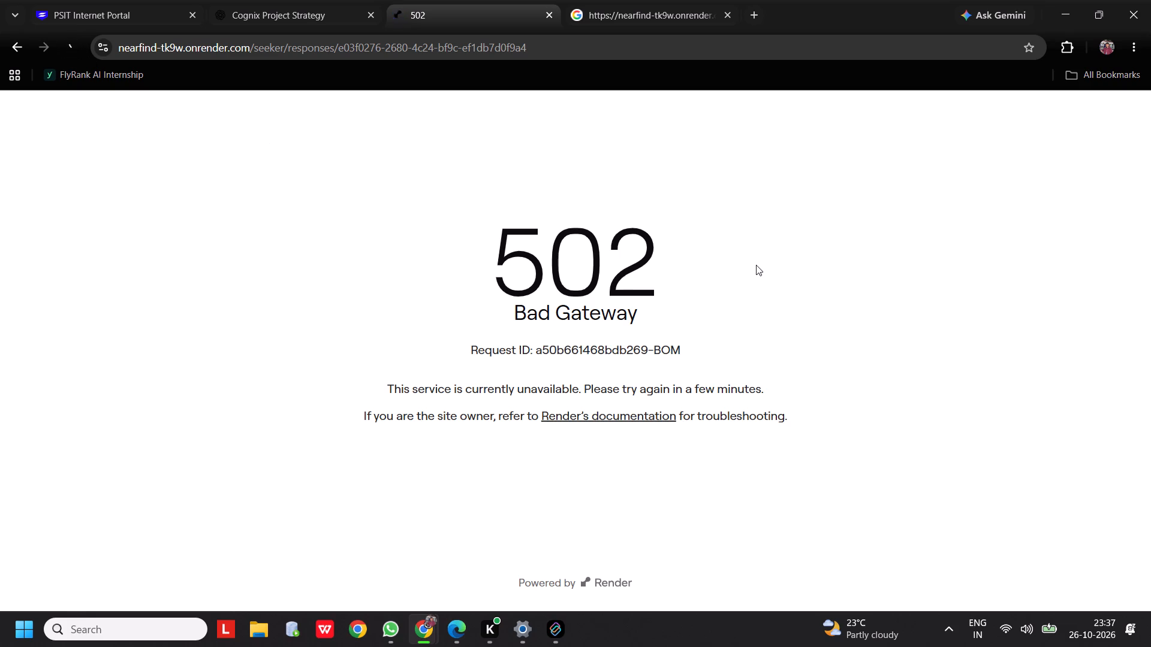
pyautogui.moveTo(691, 352); pyautogui.dragTo(456, 348)
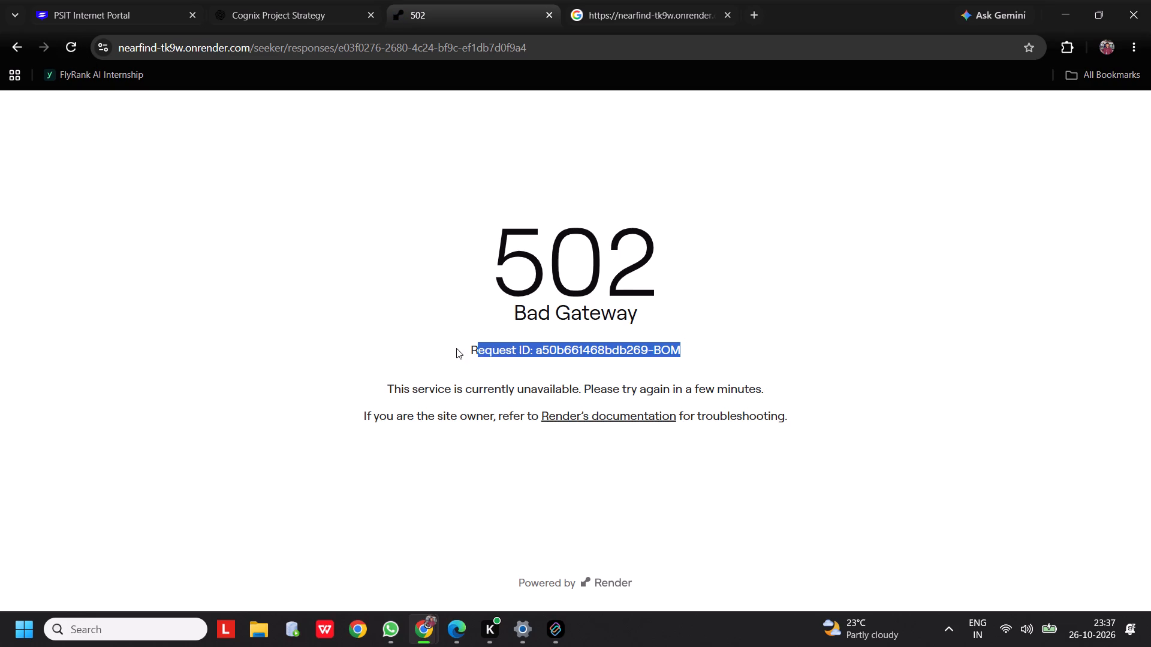
pyautogui.moveTo(456, 348); pyautogui.dragTo(463, 349)
pyautogui.moveTo(376, 395); pyautogui.dragTo(850, 387)
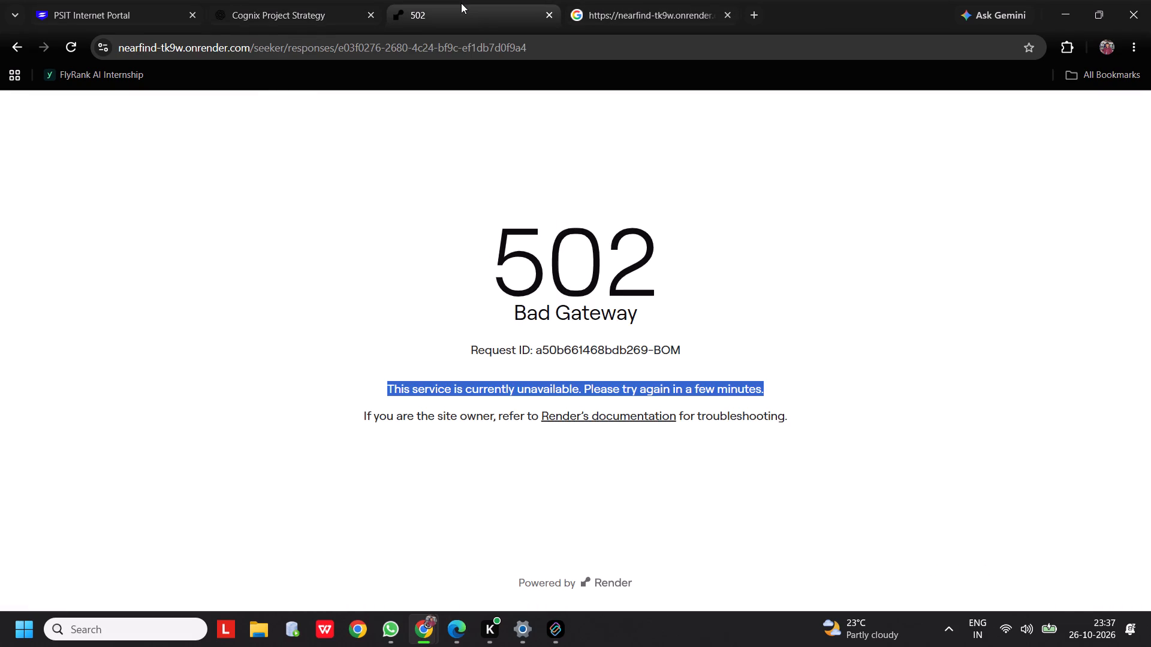
pyautogui.click(461, 3)
pyautogui.click(601, 0)
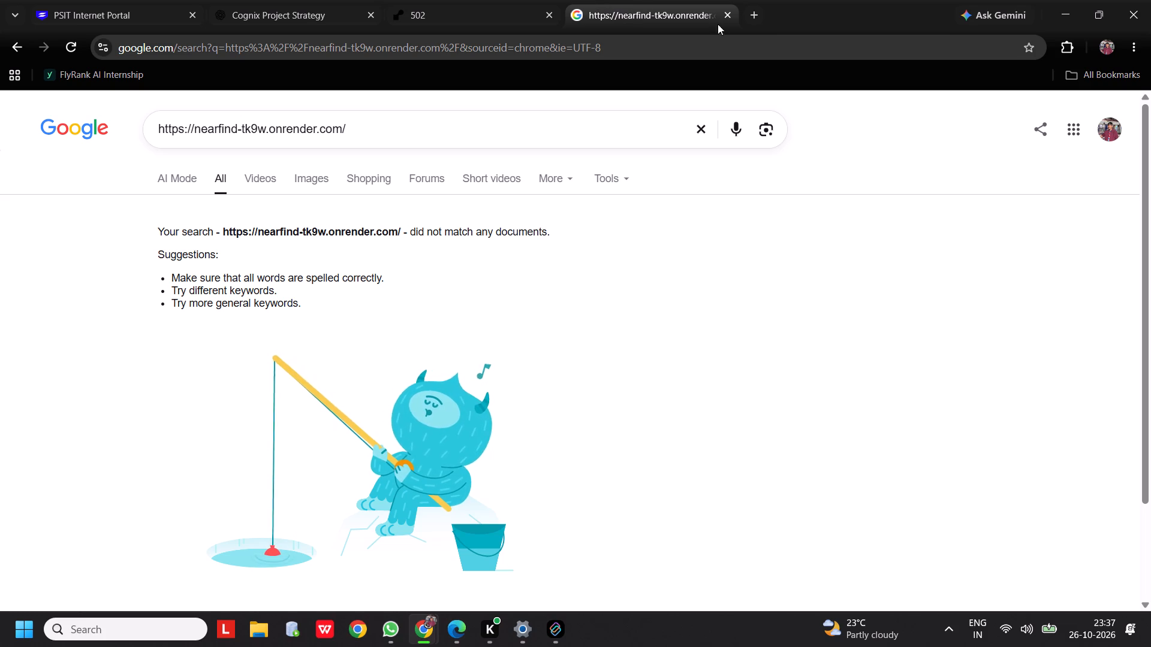
pyautogui.click(726, 11)
pyautogui.click(730, 19)
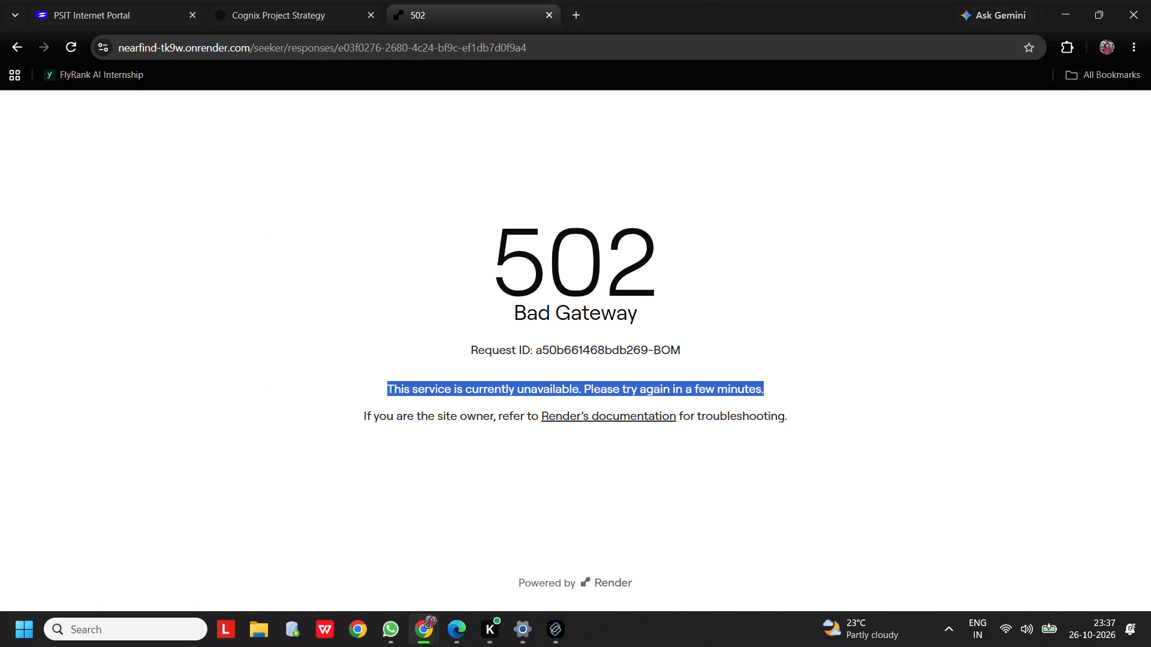
pyautogui.click(195, 537)
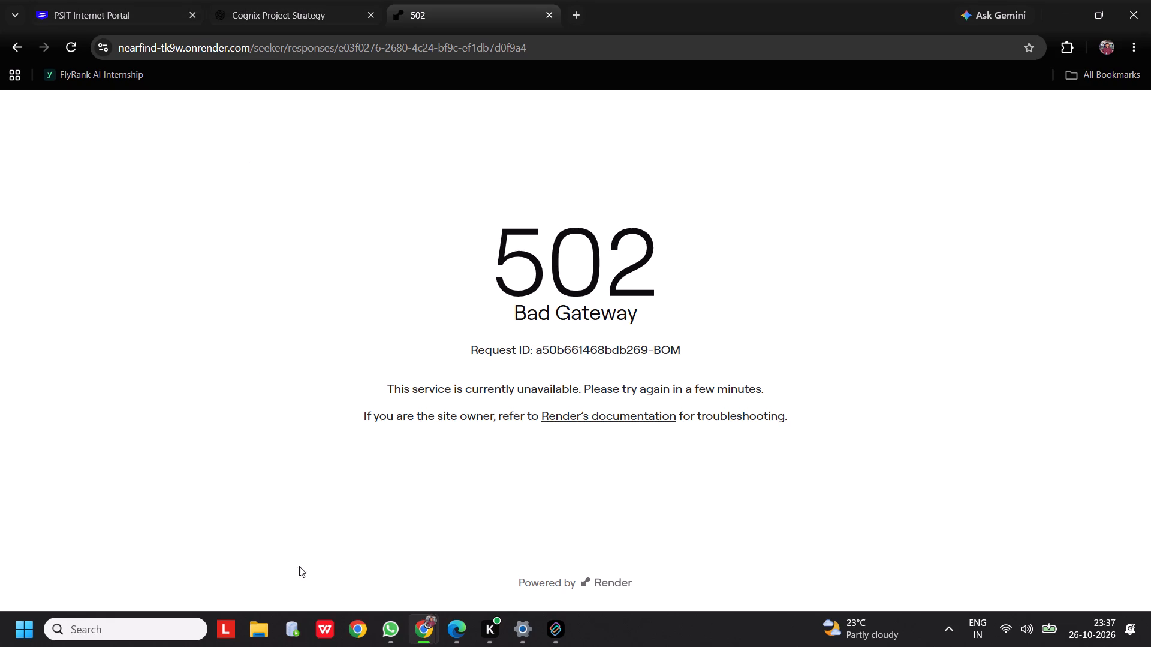
# Switch to Microsoft Edge and look over the provider dashboard's console and nearby requests.
pyautogui.click(468, 633)
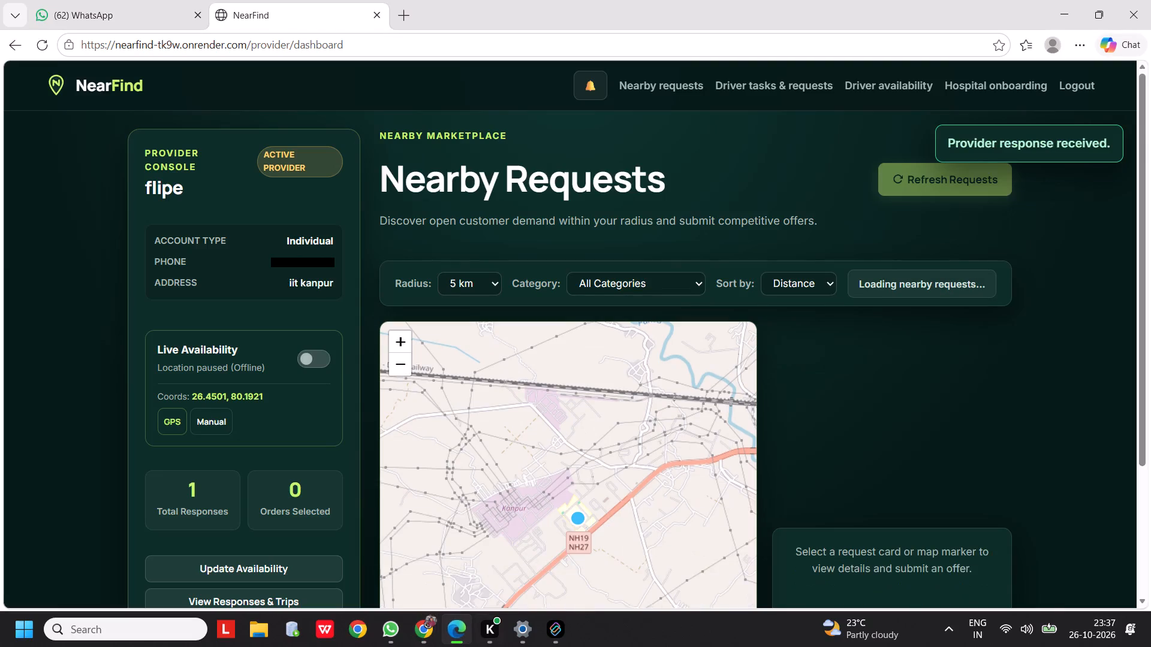
pyautogui.scroll(-4, 783, 476)
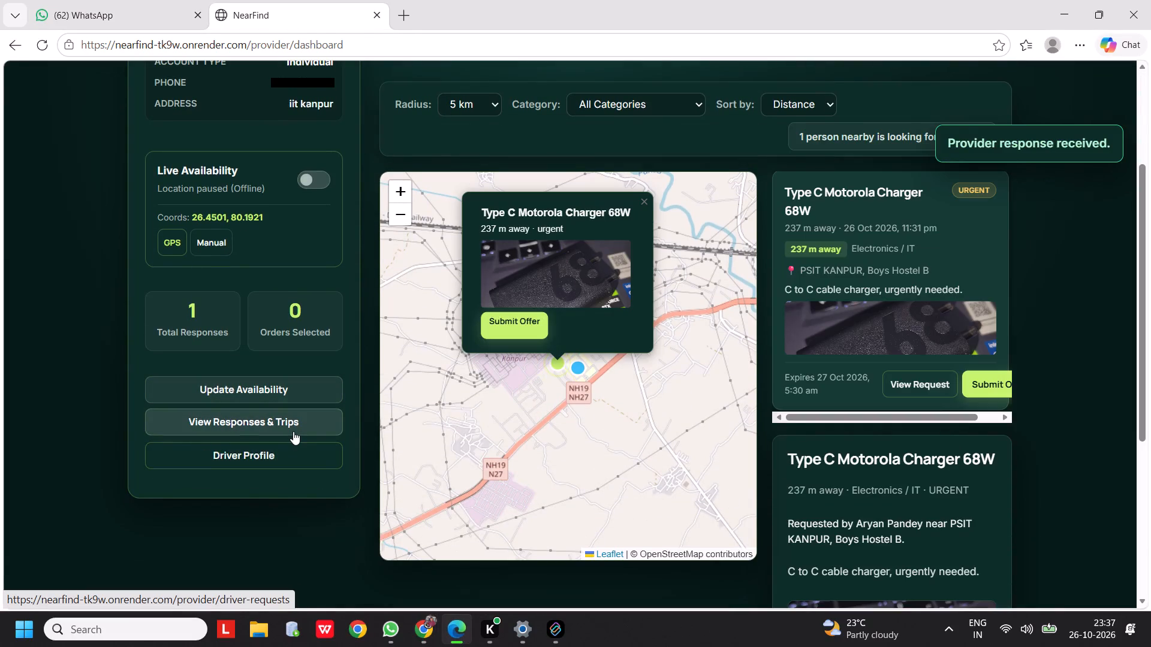
pyautogui.scroll(6, 293, 431)
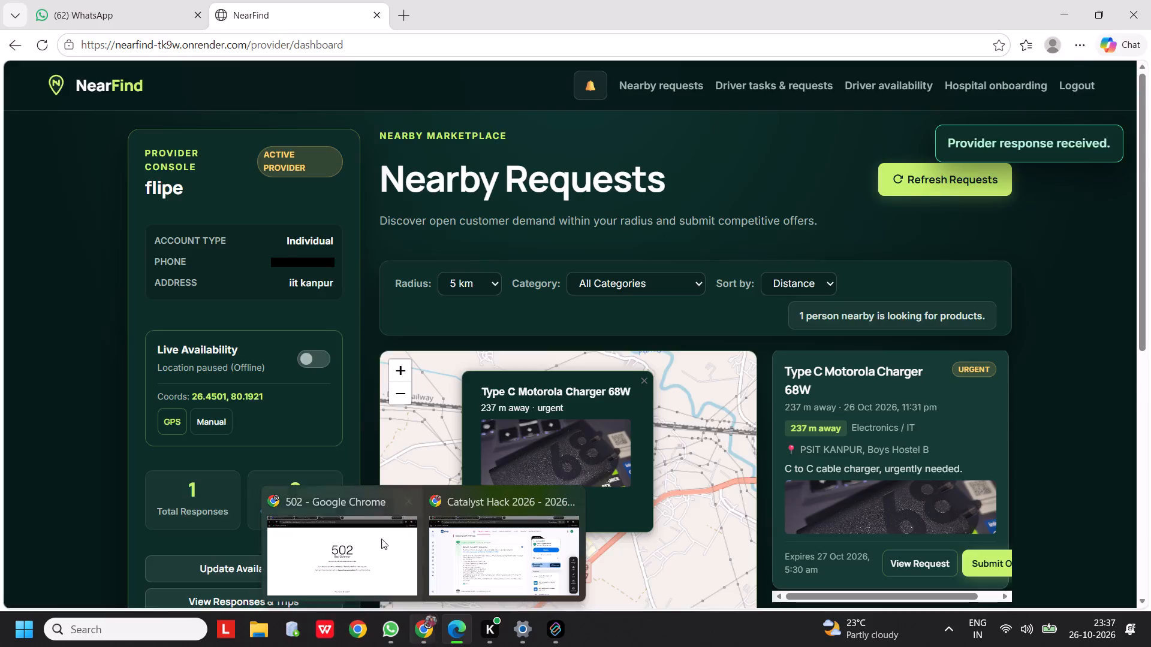
# Switch back to Google Chrome and reload the seeker's responses page.
pyautogui.click(379, 536)
pyautogui.click(79, 50)
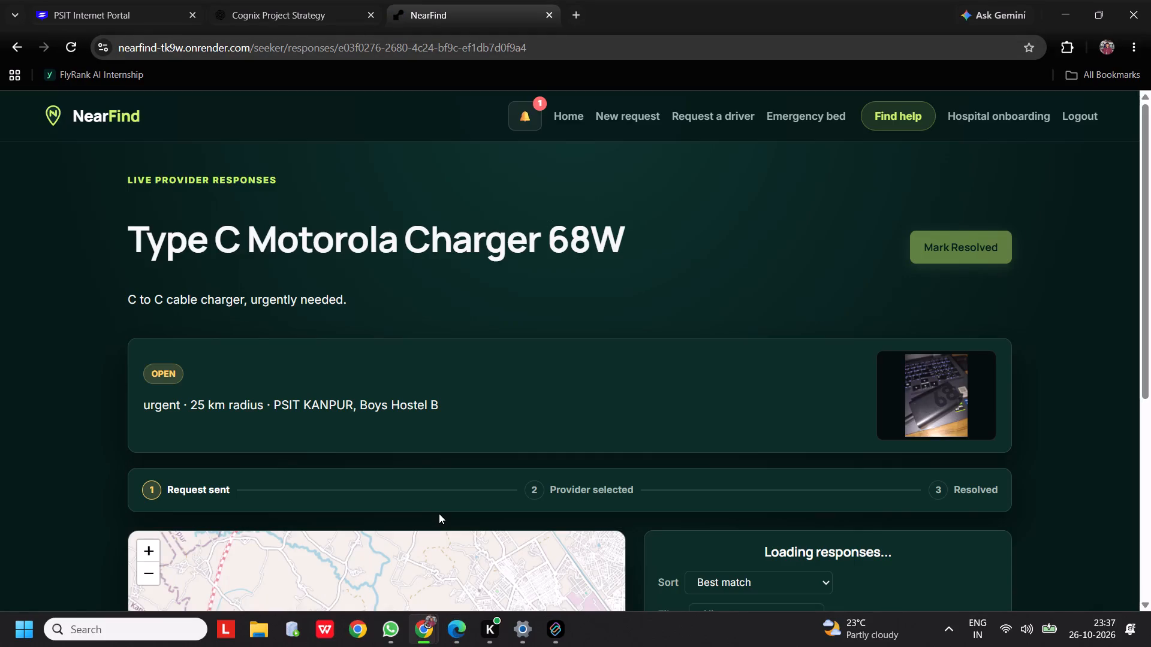
# Examine the Type C Motorola Charger 68W request's details, progress, notices, map and provider responses list.
pyautogui.scroll(-3, 439, 513)
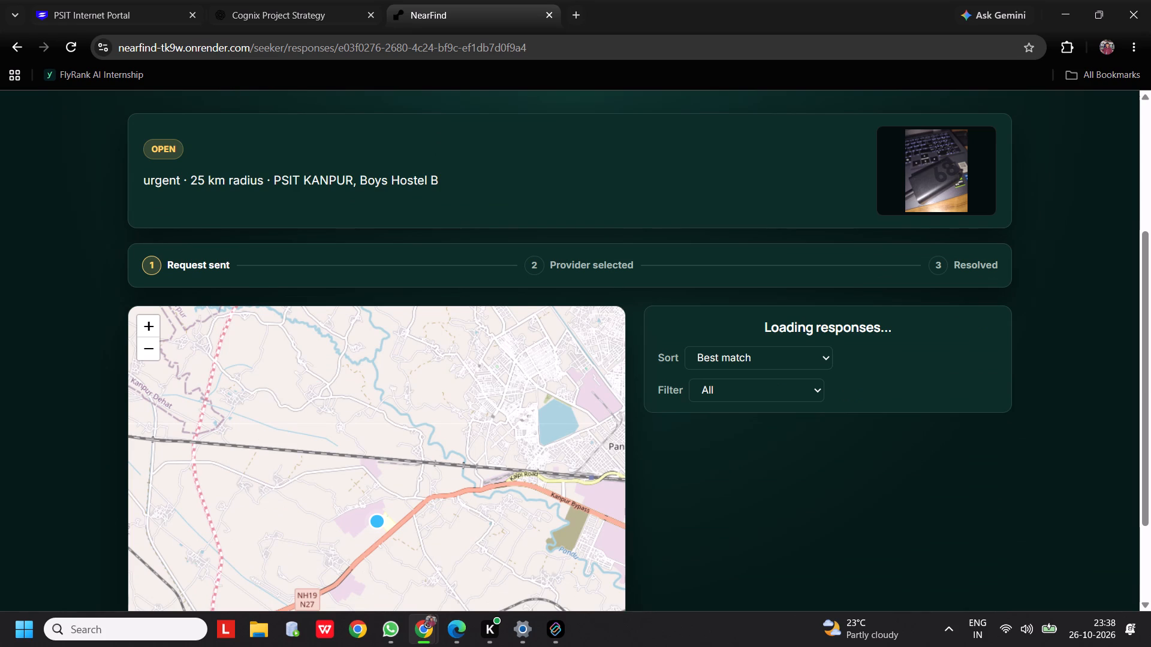
pyautogui.moveTo(144, 180); pyautogui.dragTo(178, 180)
pyautogui.click(211, 208)
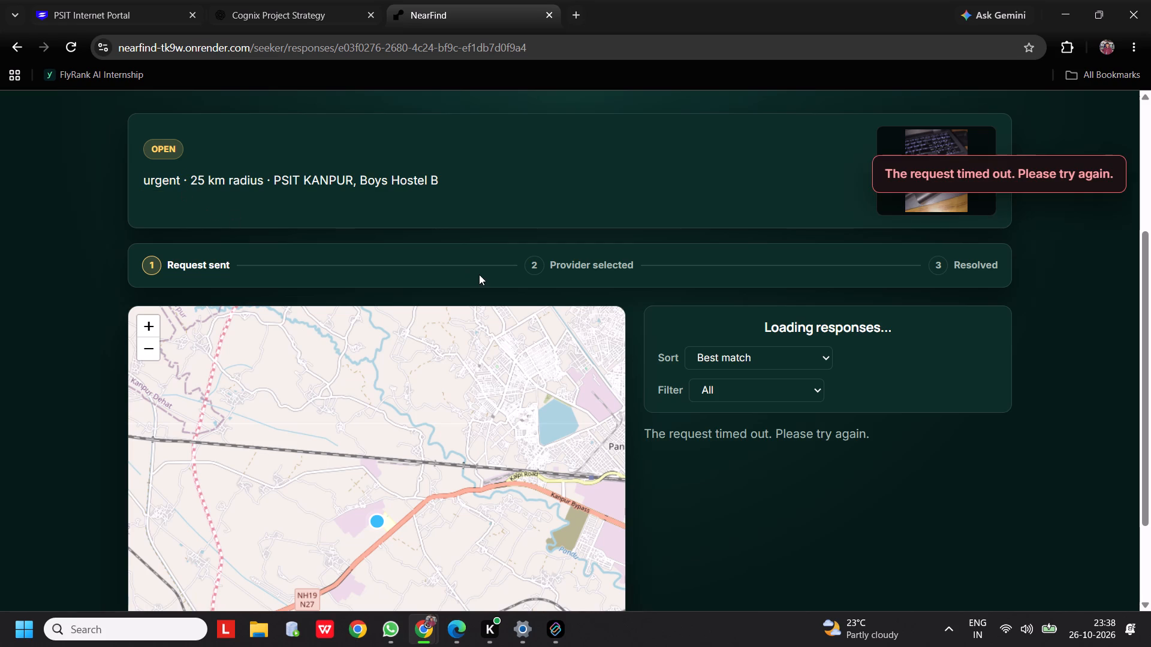
pyautogui.moveTo(885, 174); pyautogui.dragTo(1007, 170)
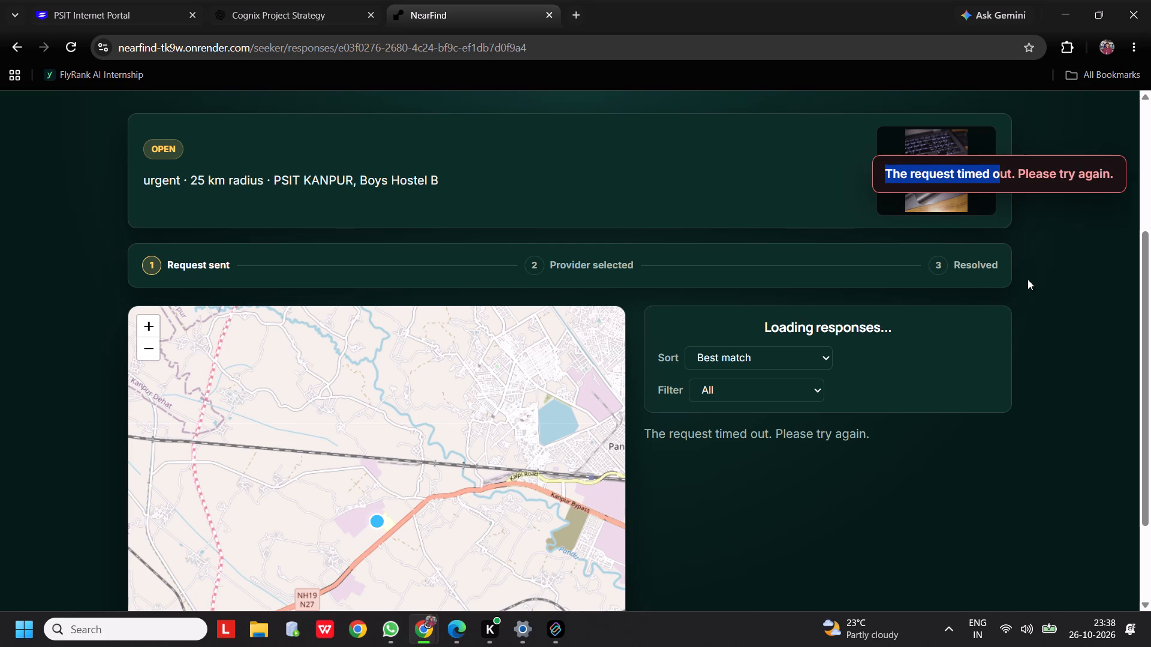
pyautogui.scroll(-3, 905, 410)
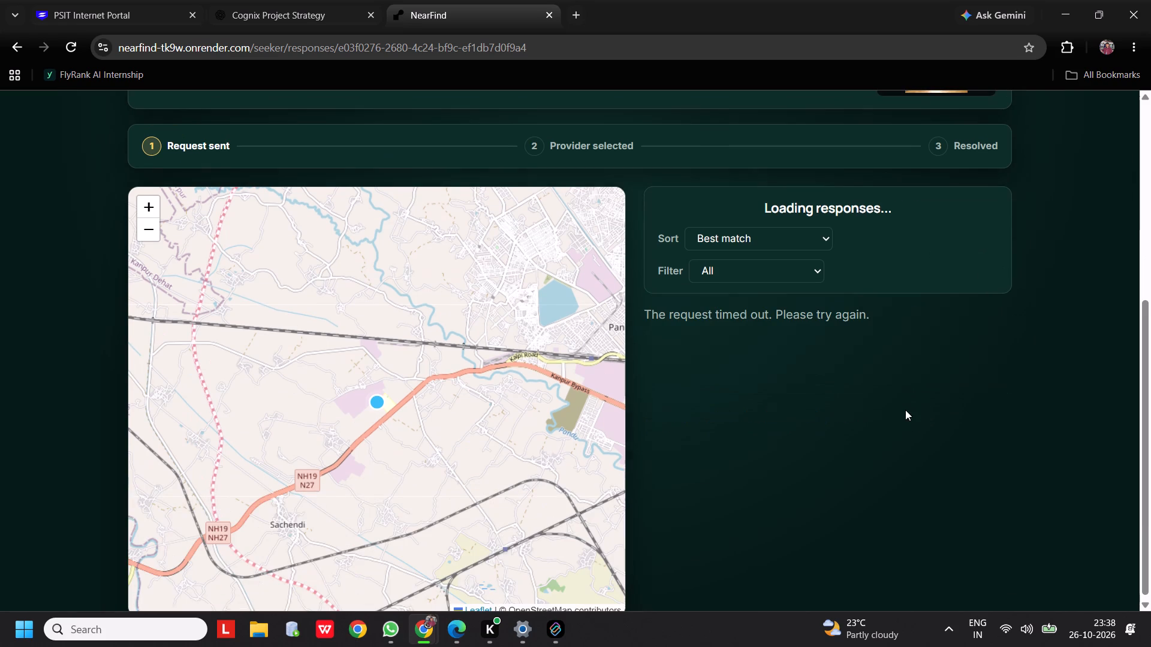
pyautogui.scroll(4, 905, 410)
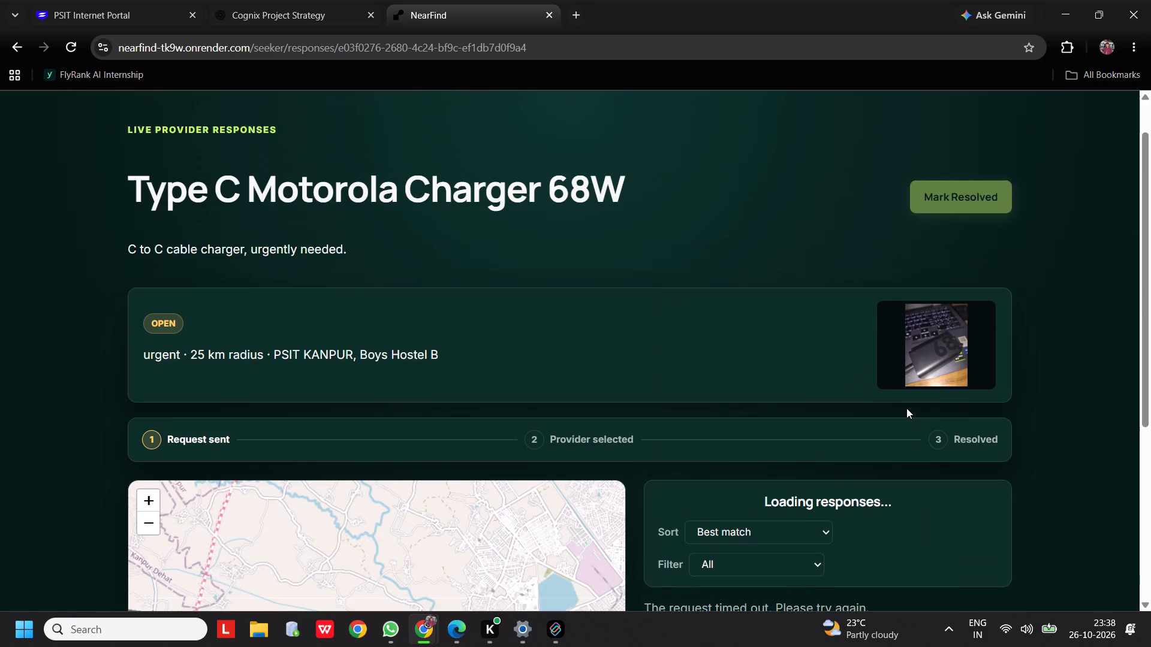
pyautogui.scroll(-3, 906, 408)
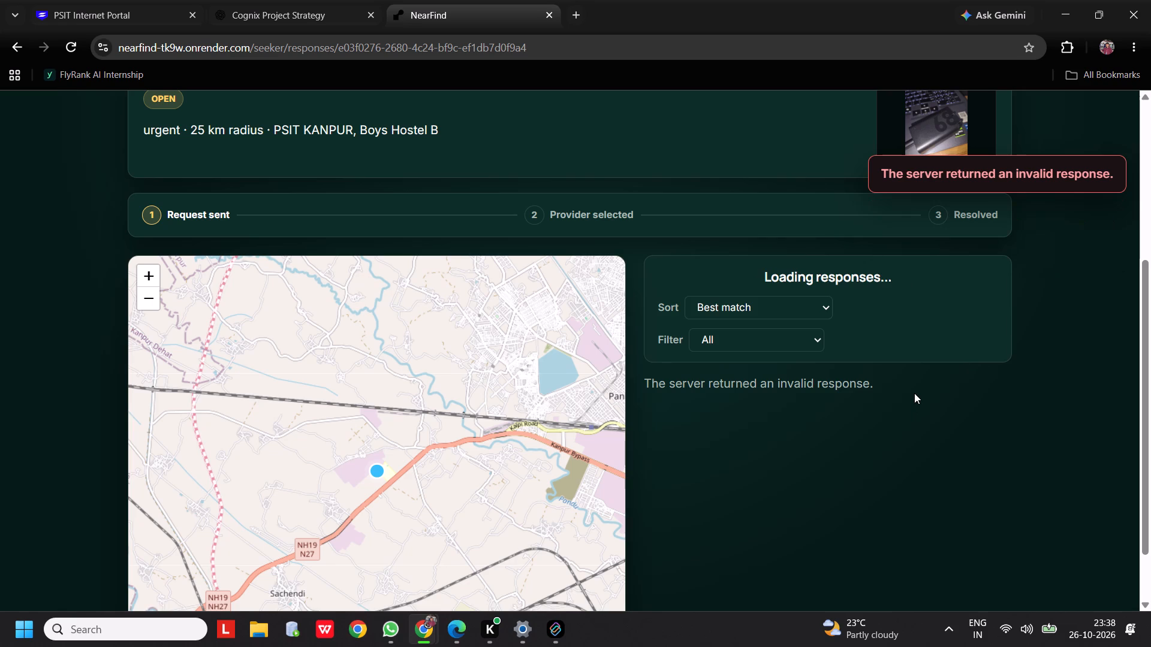
pyautogui.scroll(2, 914, 393)
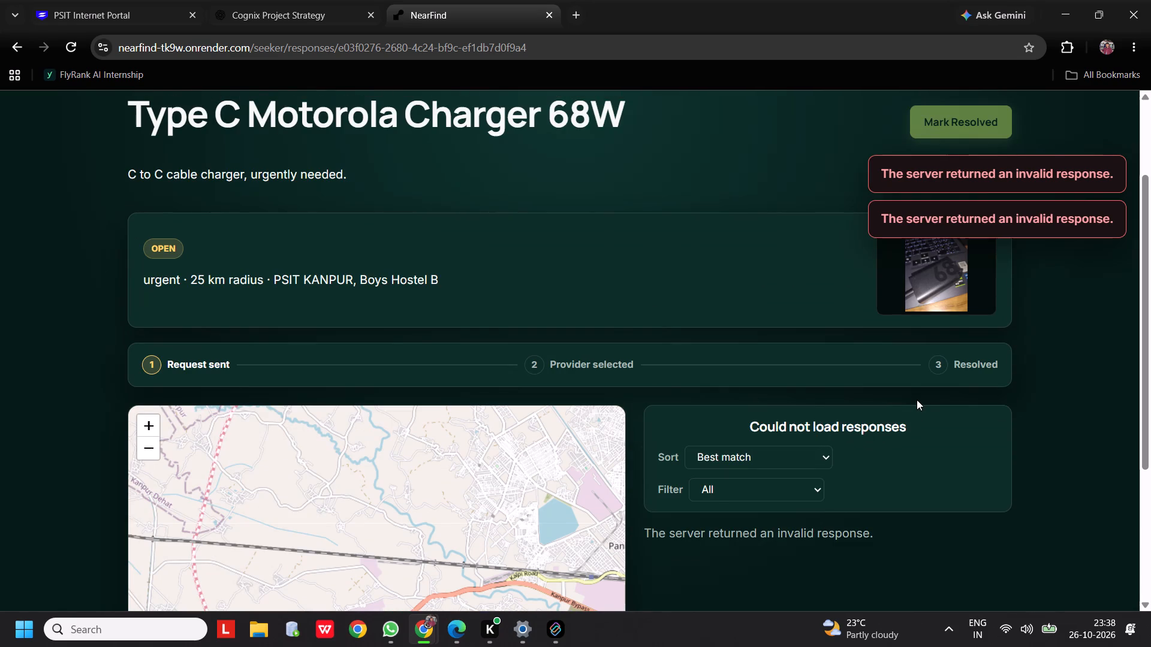
pyautogui.scroll(-1, 917, 386)
pyautogui.scroll(4, 917, 386)
pyautogui.scroll(-1, 917, 386)
pyautogui.scroll(1, 917, 386)
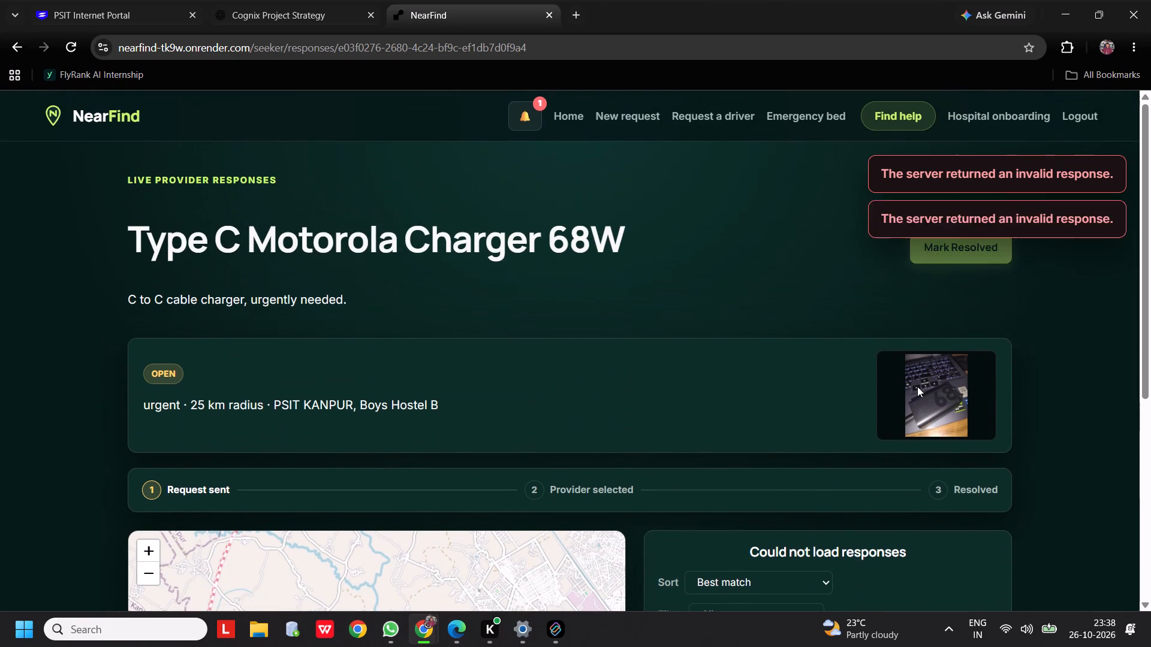
# Start a screen snip to capture the Type C Motorola Charger 68W responses page with its server error notice.
pyautogui.press('shift+super+s')
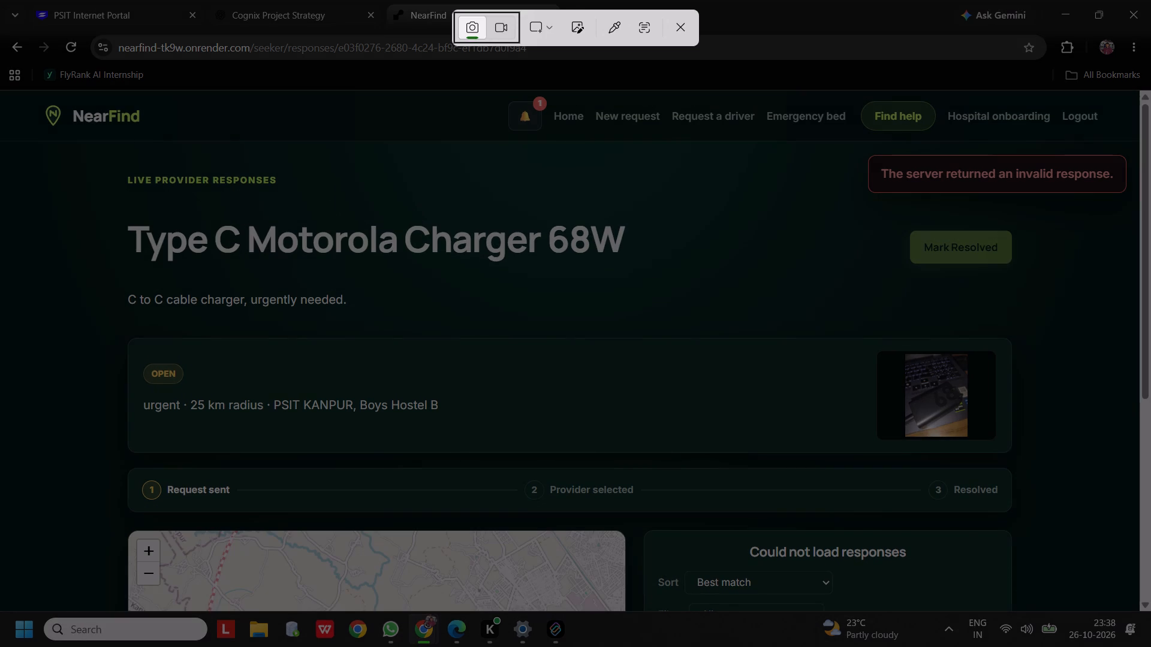
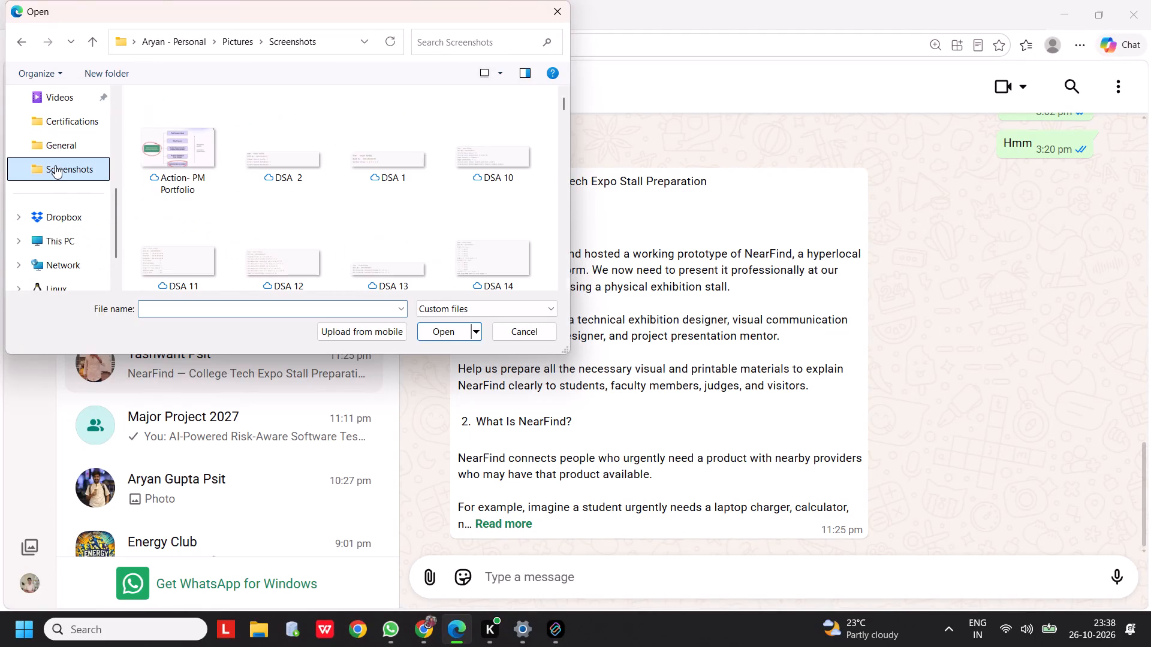
# Locate the newest NearFind screenshot in the Screenshots folder to attach it to the open WhatsApp chat.
pyautogui.scroll(-6, 285, 201)
pyautogui.scroll(16, 290, 199)
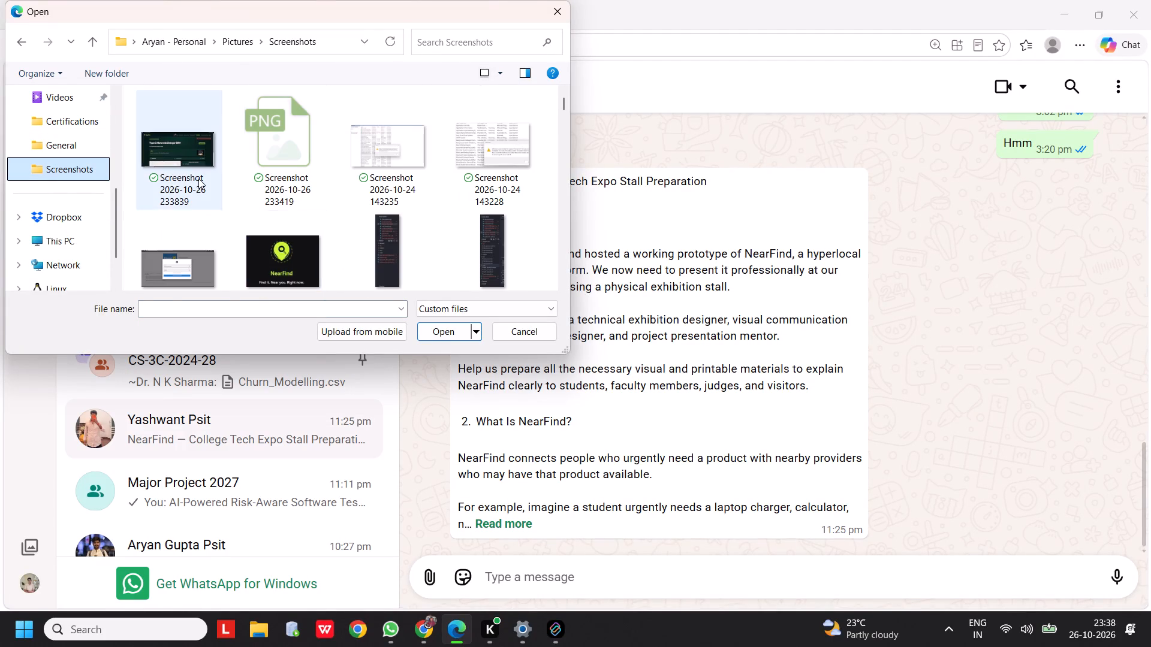
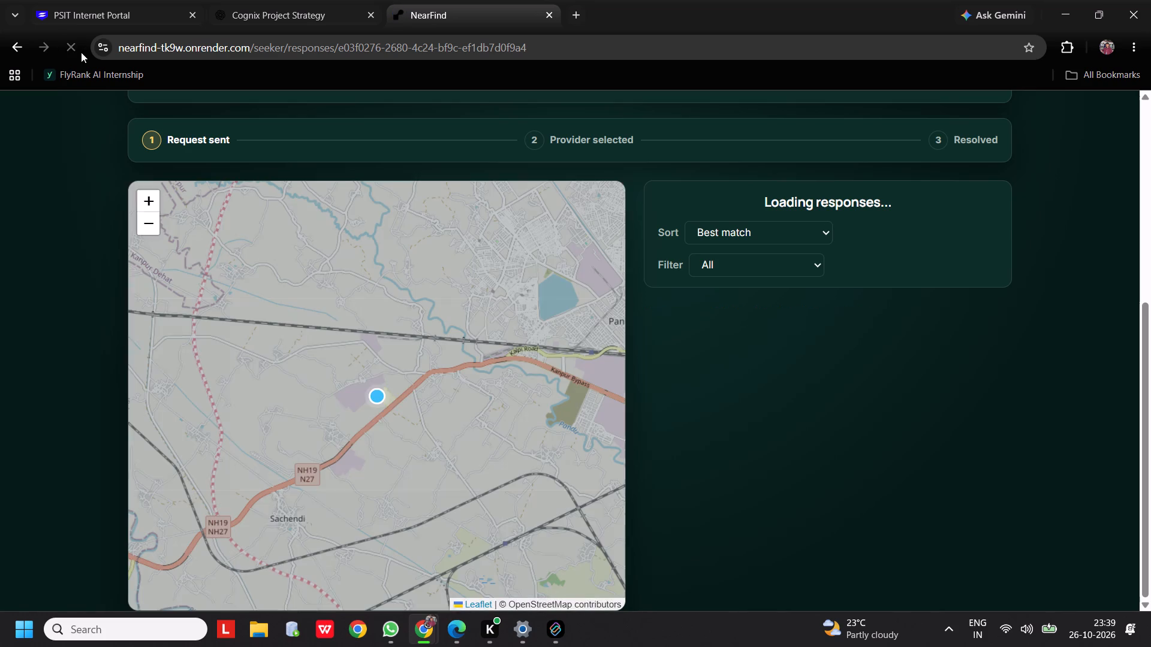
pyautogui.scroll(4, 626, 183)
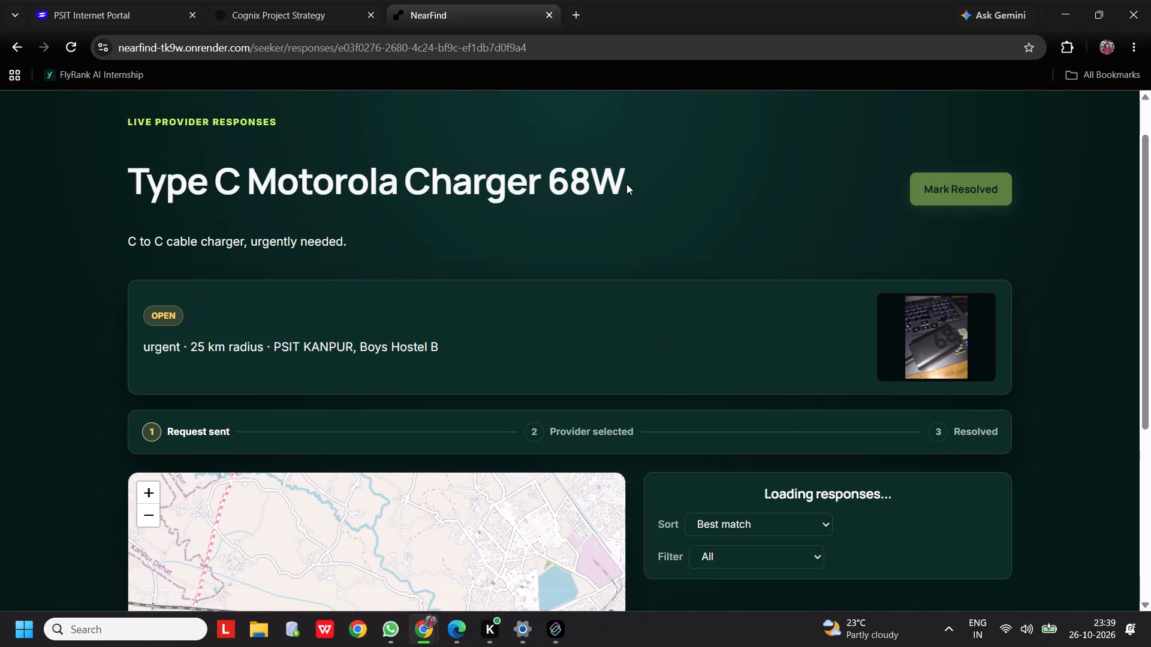
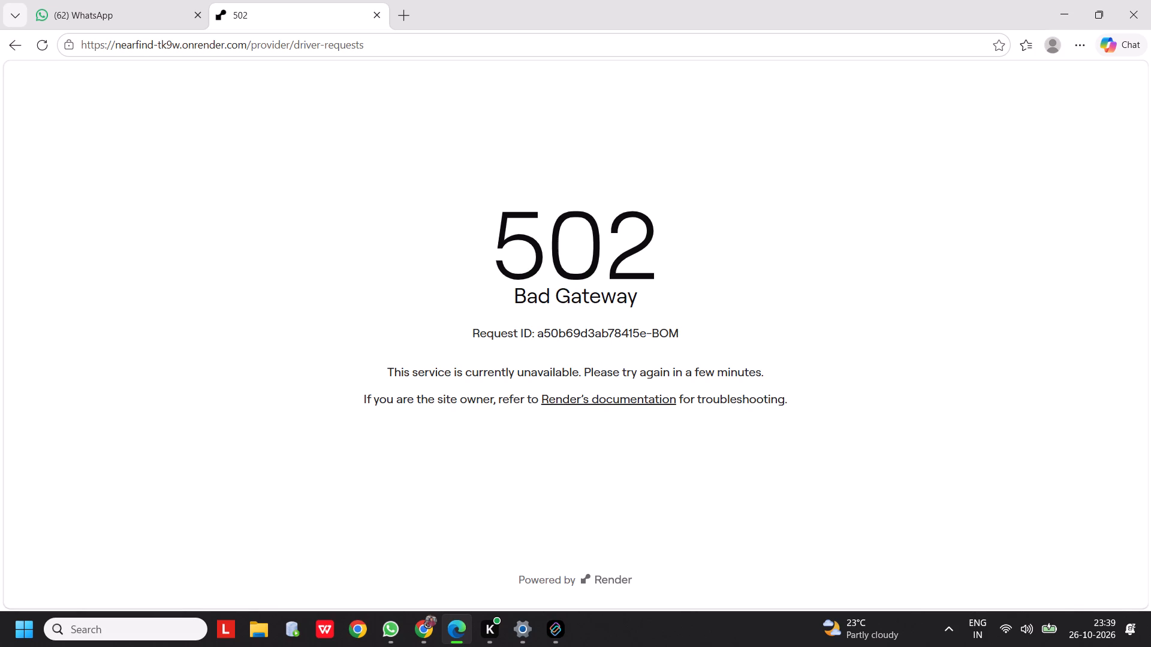
# Reload the provider driver-requests page and start a screen snip to capture the 502 Bad Gateway error.
pyautogui.click(34, 44)
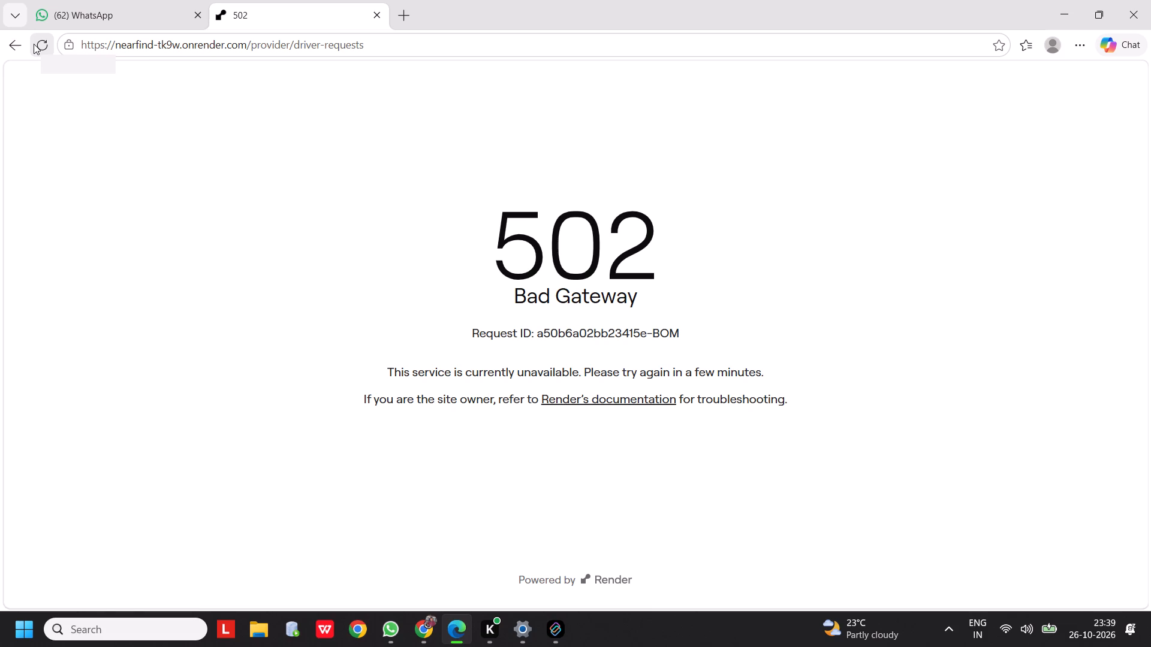
pyautogui.press('shift+super+s')
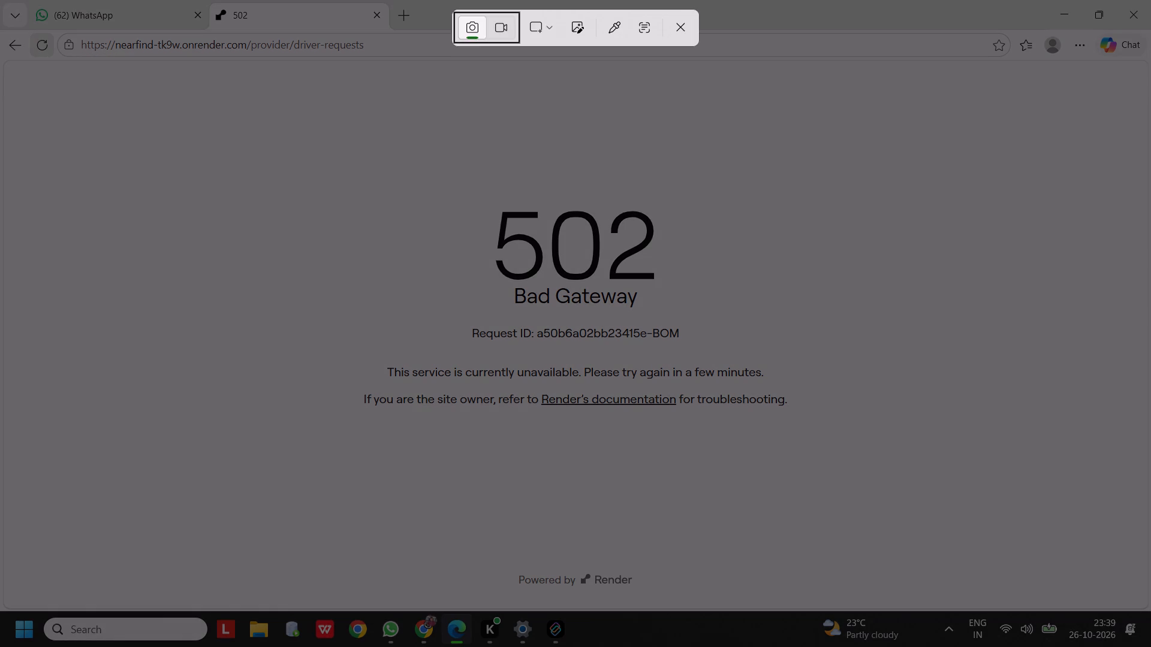
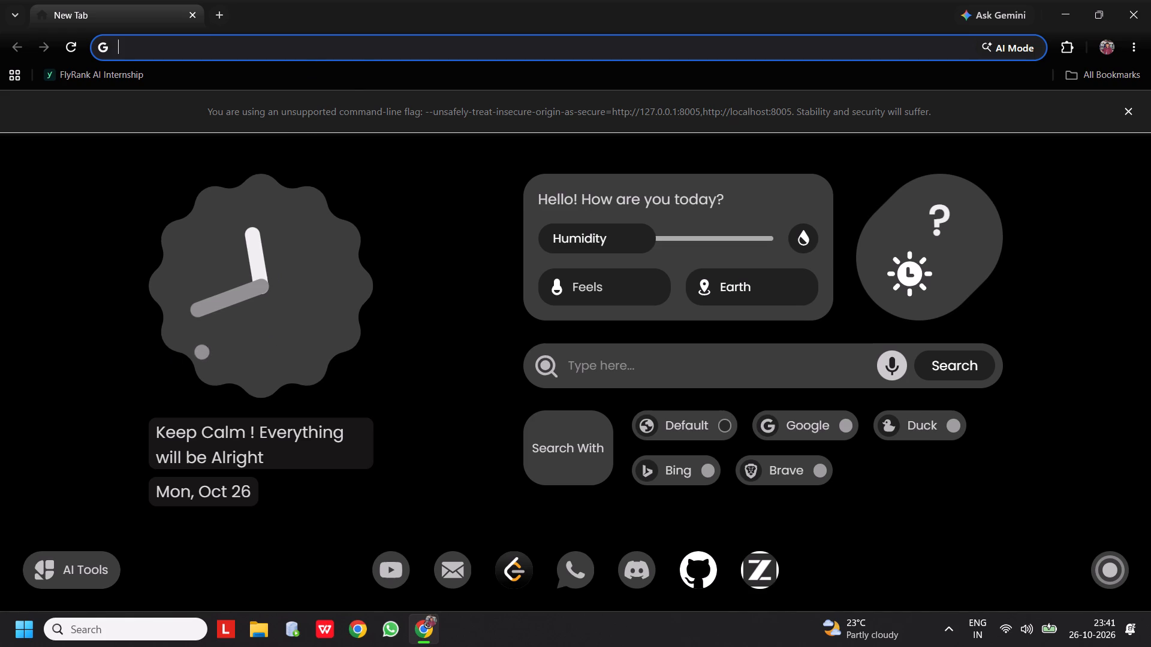
# Open nearfind-tk9w.onrender.com and look over the seeker dashboard's booking cards and quick-start categories.
pyautogui.write('nea')
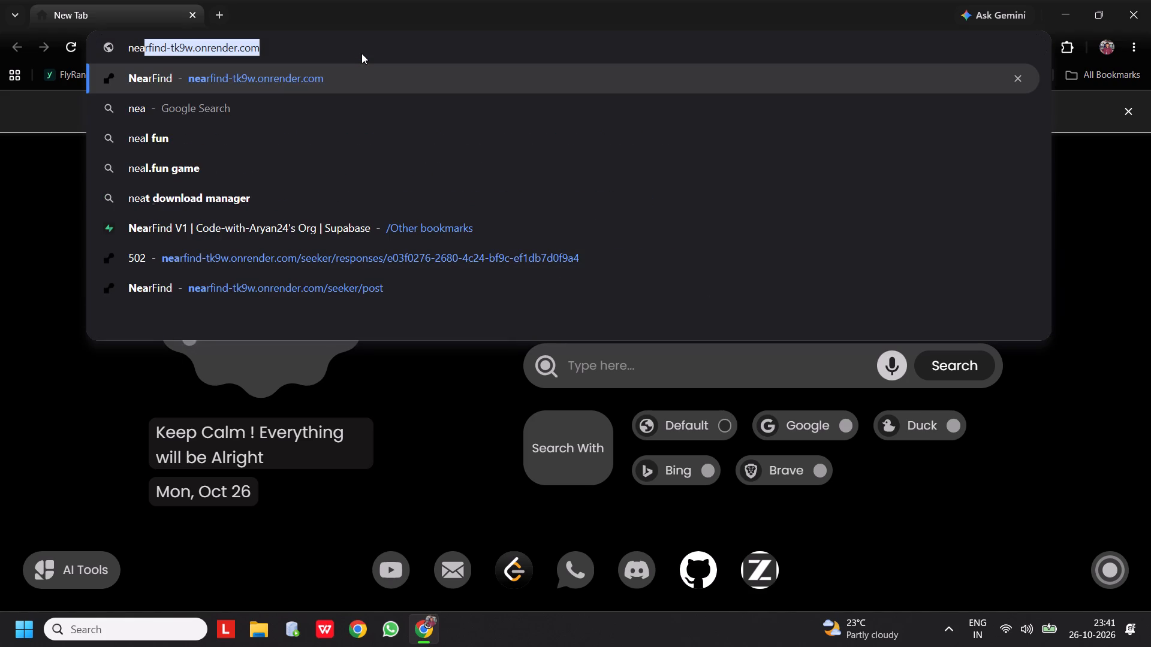
pyautogui.click(367, 82)
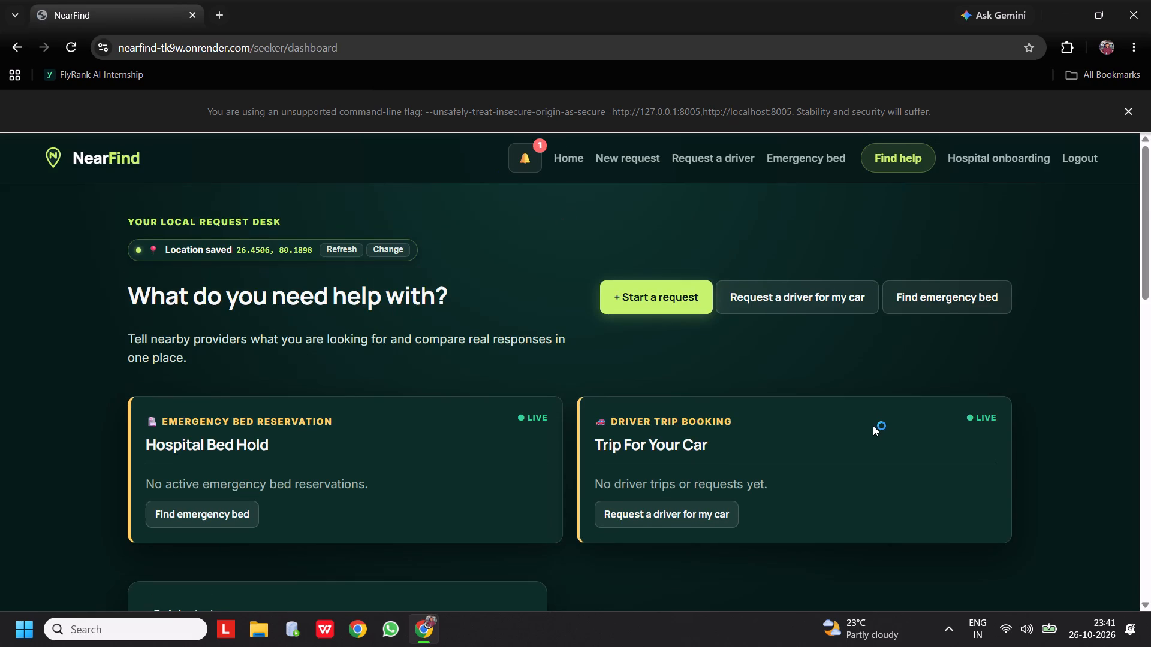
pyautogui.scroll(-5, 873, 418)
pyautogui.scroll(2, 564, 372)
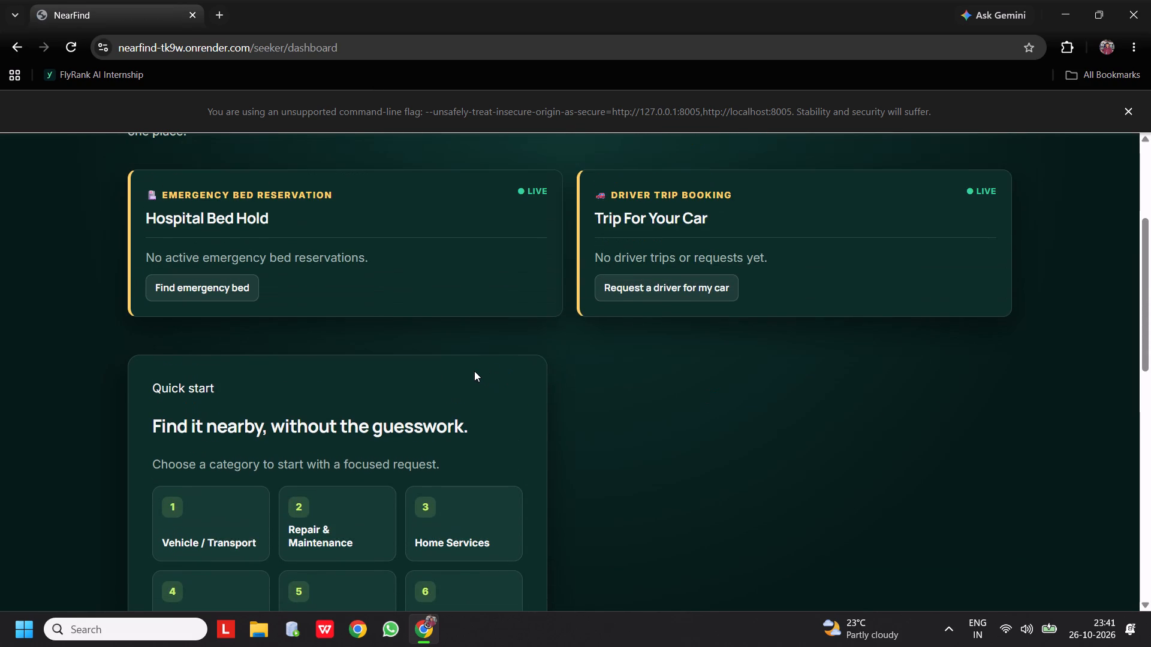
pyautogui.scroll(4, 483, 365)
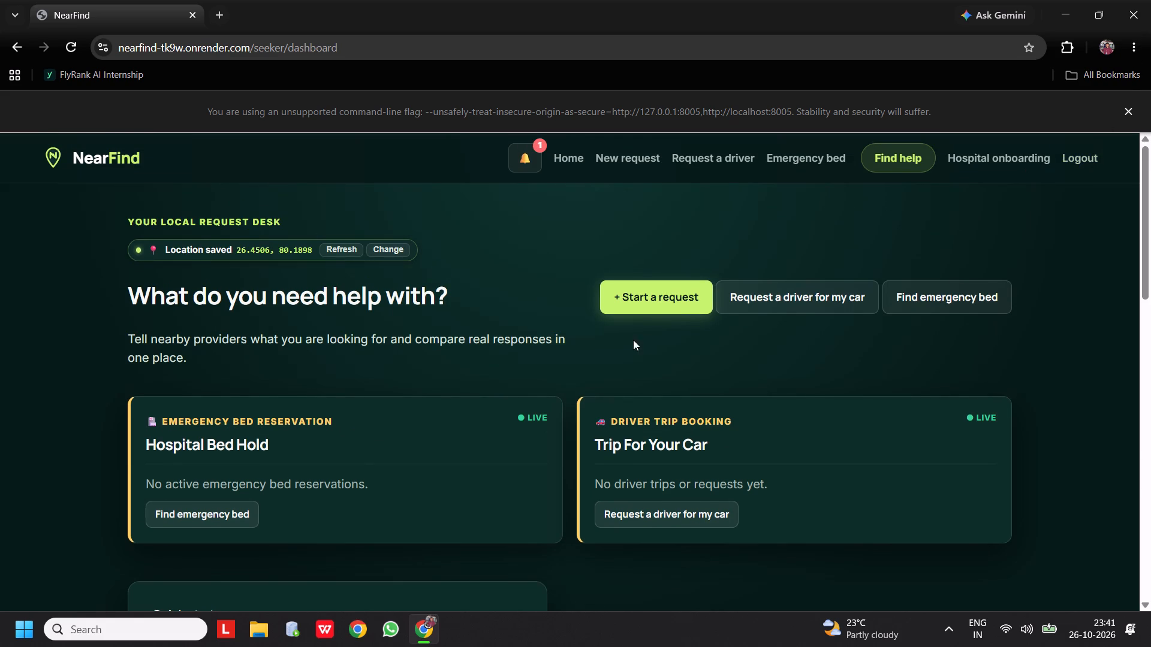
pyautogui.scroll(-3, 621, 339)
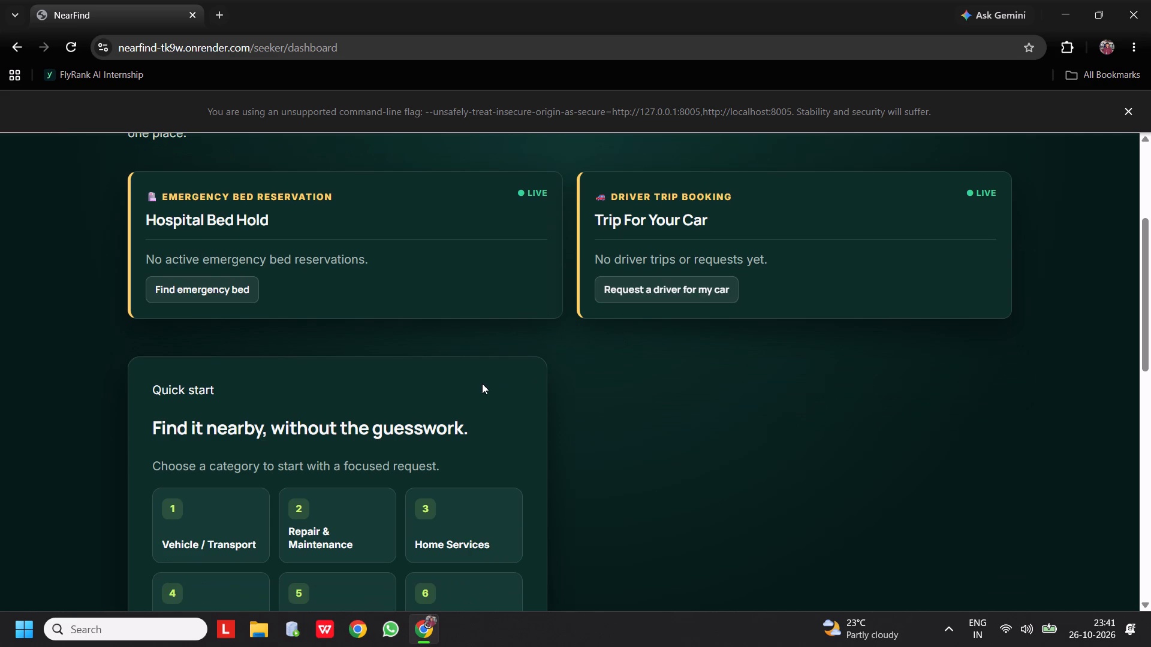
pyautogui.scroll(-1, 486, 372)
pyautogui.scroll(2, 489, 370)
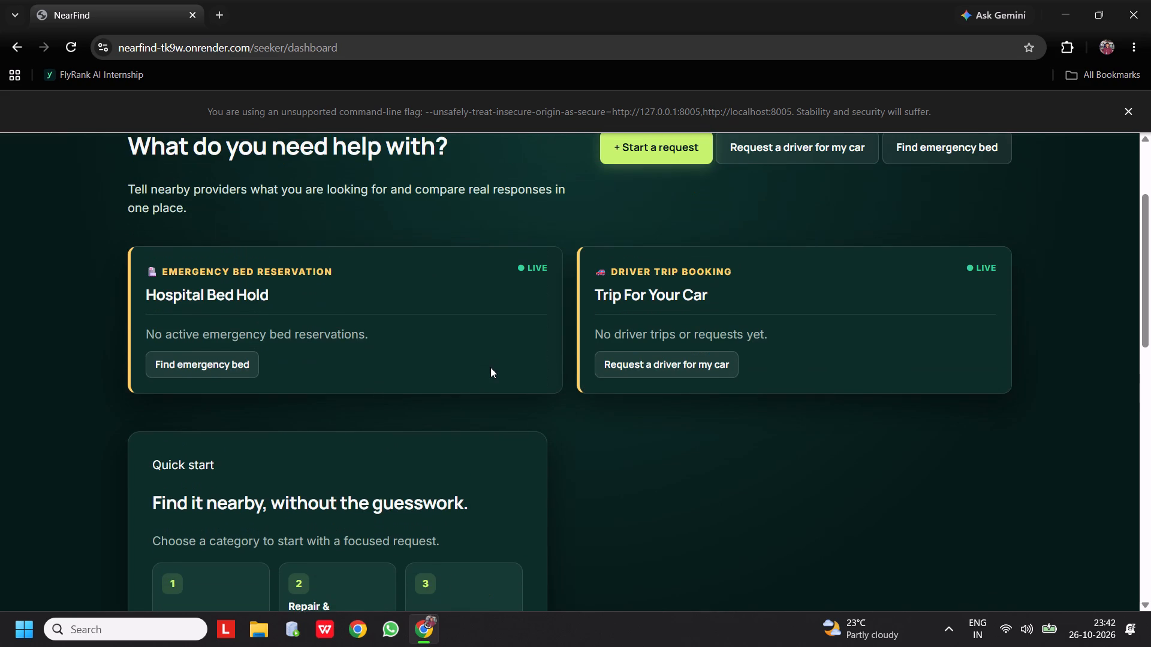
# Start a new seeker request and refresh the location used for nearby discovery.
pyautogui.click(679, 141)
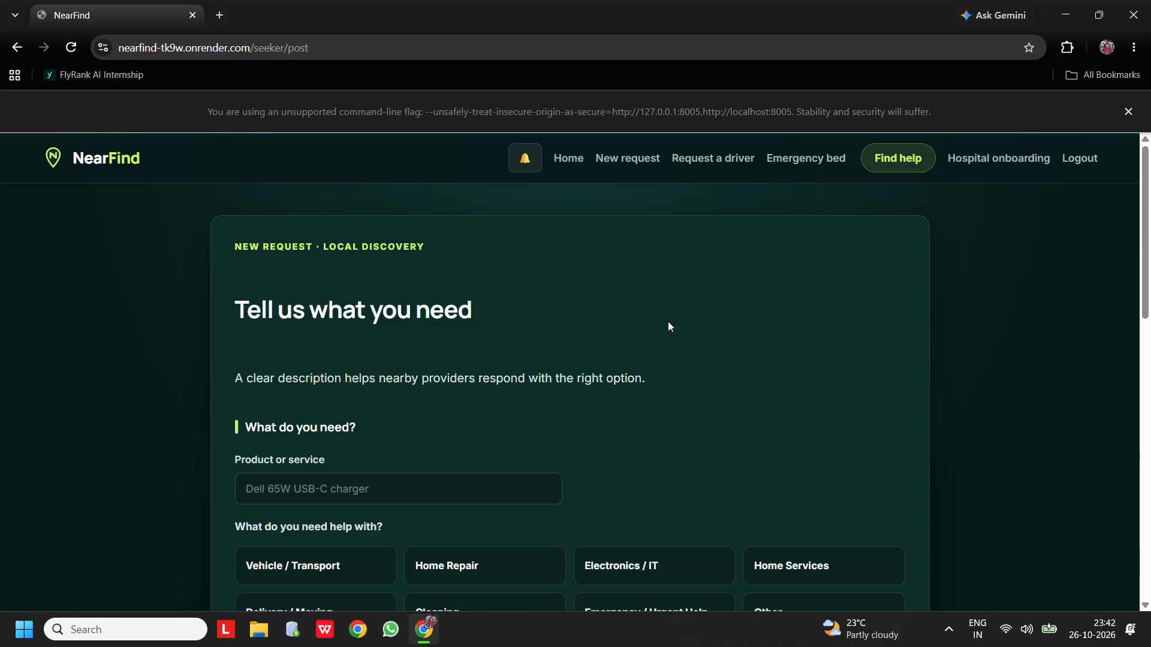
pyautogui.scroll(-12, 673, 305)
pyautogui.scroll(4, 671, 303)
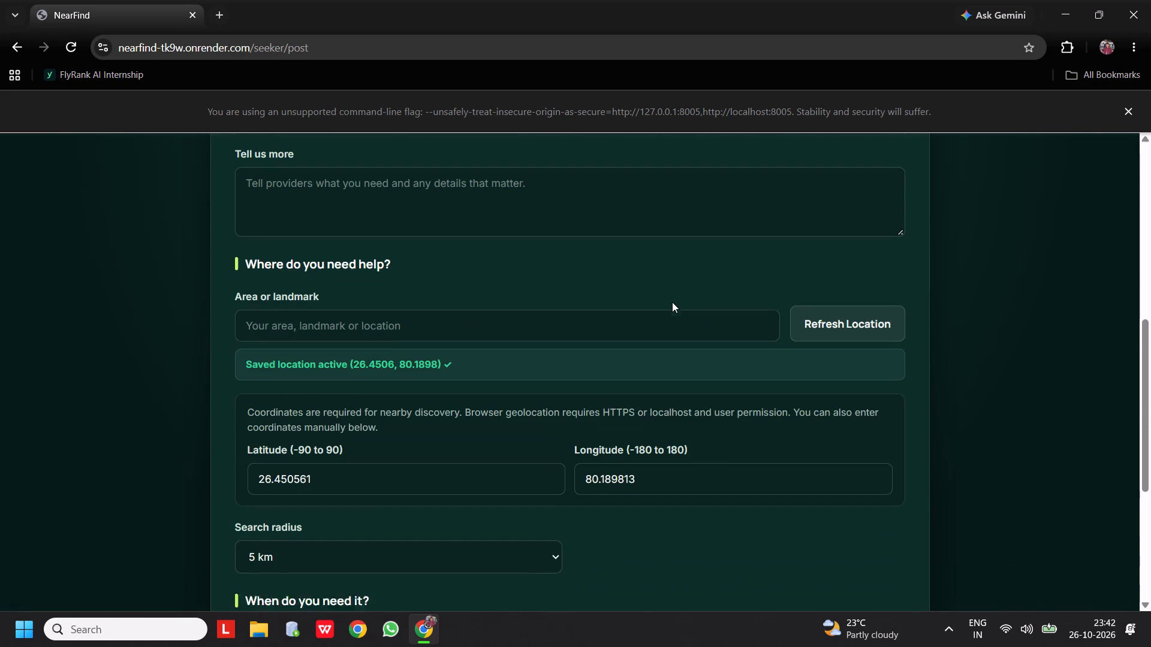
pyautogui.click(817, 346)
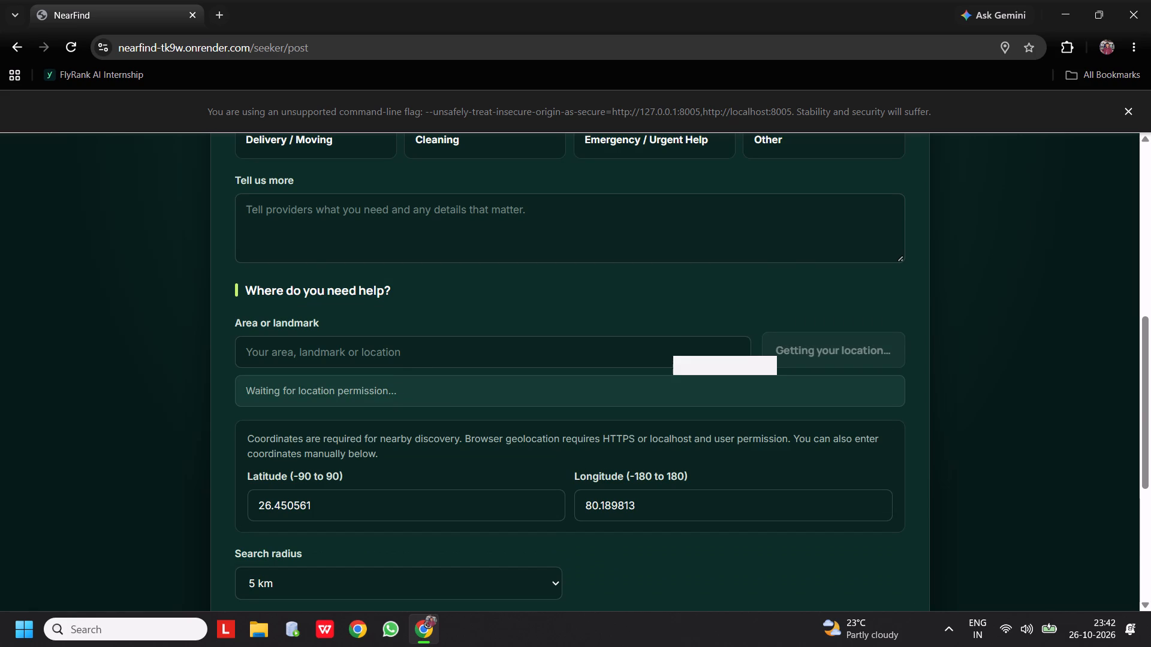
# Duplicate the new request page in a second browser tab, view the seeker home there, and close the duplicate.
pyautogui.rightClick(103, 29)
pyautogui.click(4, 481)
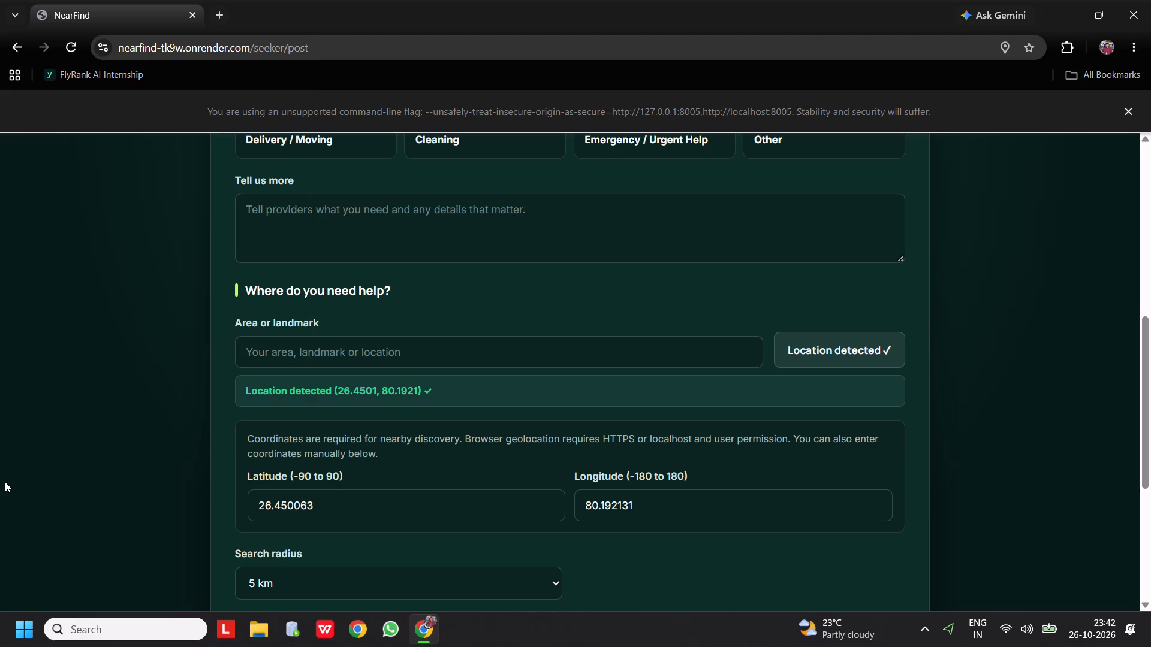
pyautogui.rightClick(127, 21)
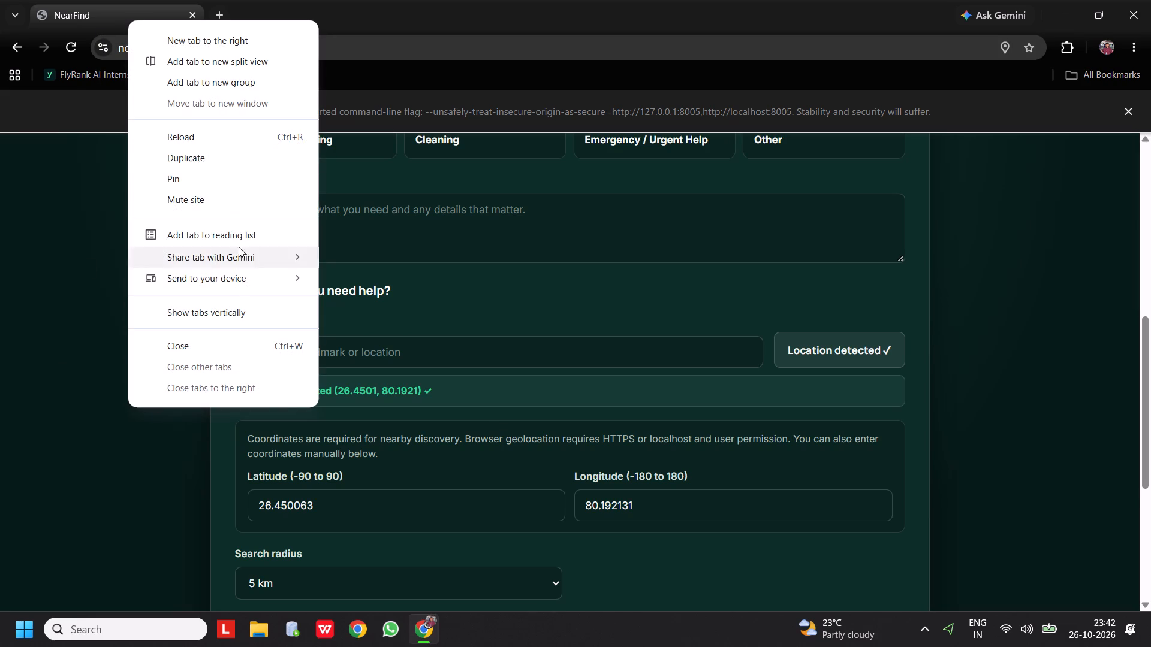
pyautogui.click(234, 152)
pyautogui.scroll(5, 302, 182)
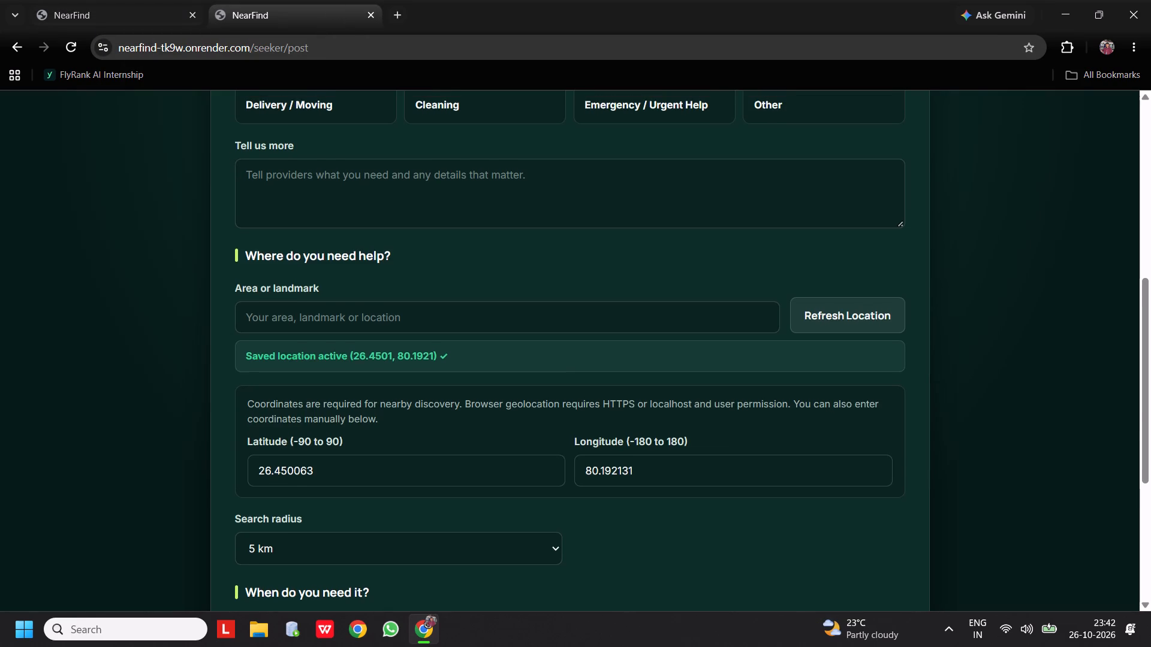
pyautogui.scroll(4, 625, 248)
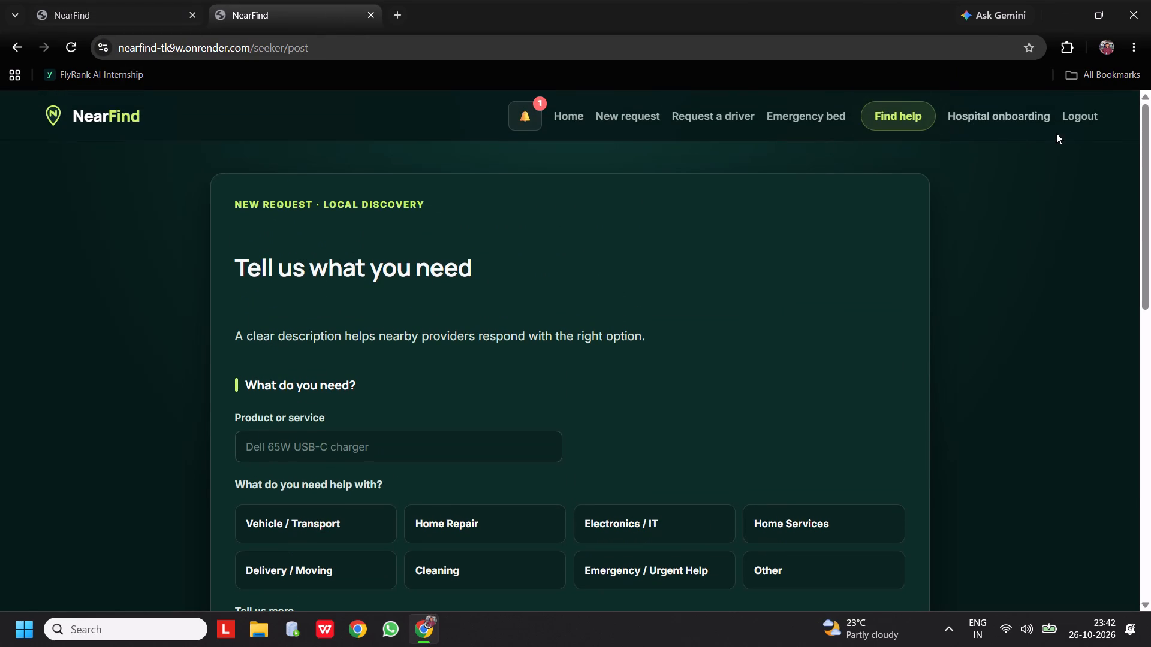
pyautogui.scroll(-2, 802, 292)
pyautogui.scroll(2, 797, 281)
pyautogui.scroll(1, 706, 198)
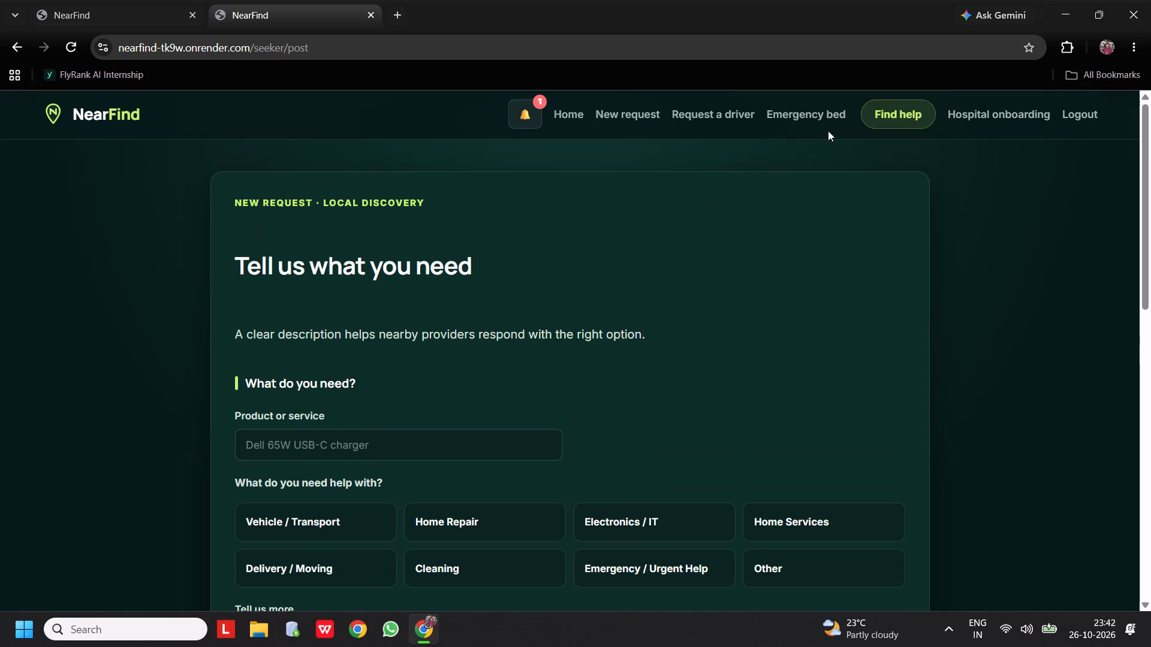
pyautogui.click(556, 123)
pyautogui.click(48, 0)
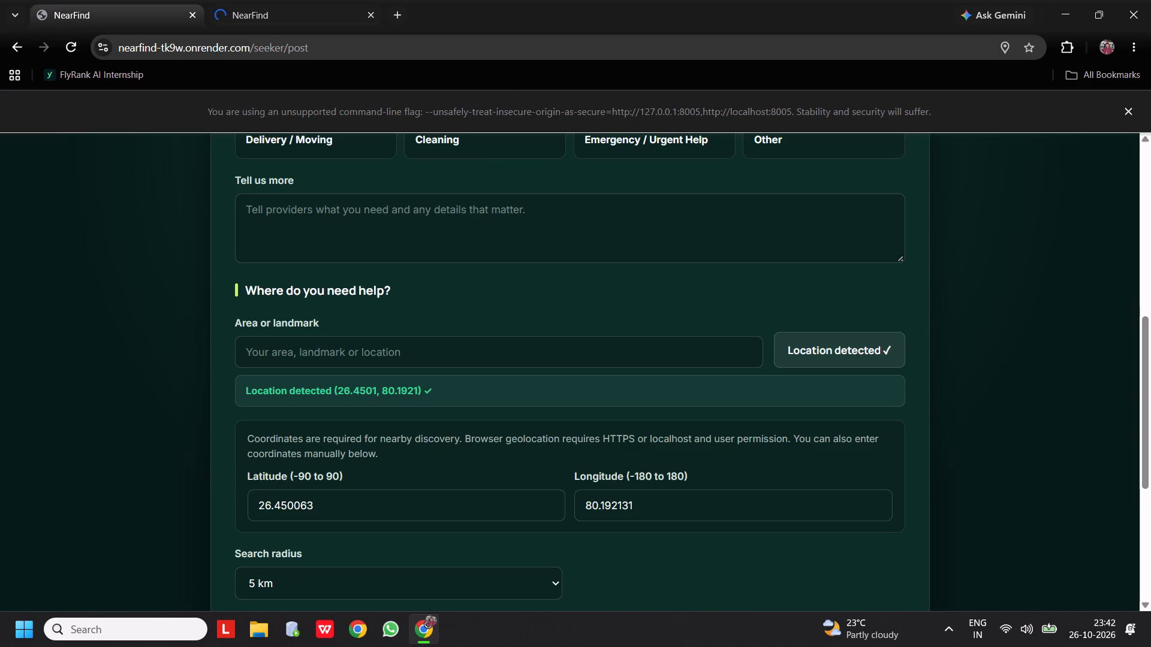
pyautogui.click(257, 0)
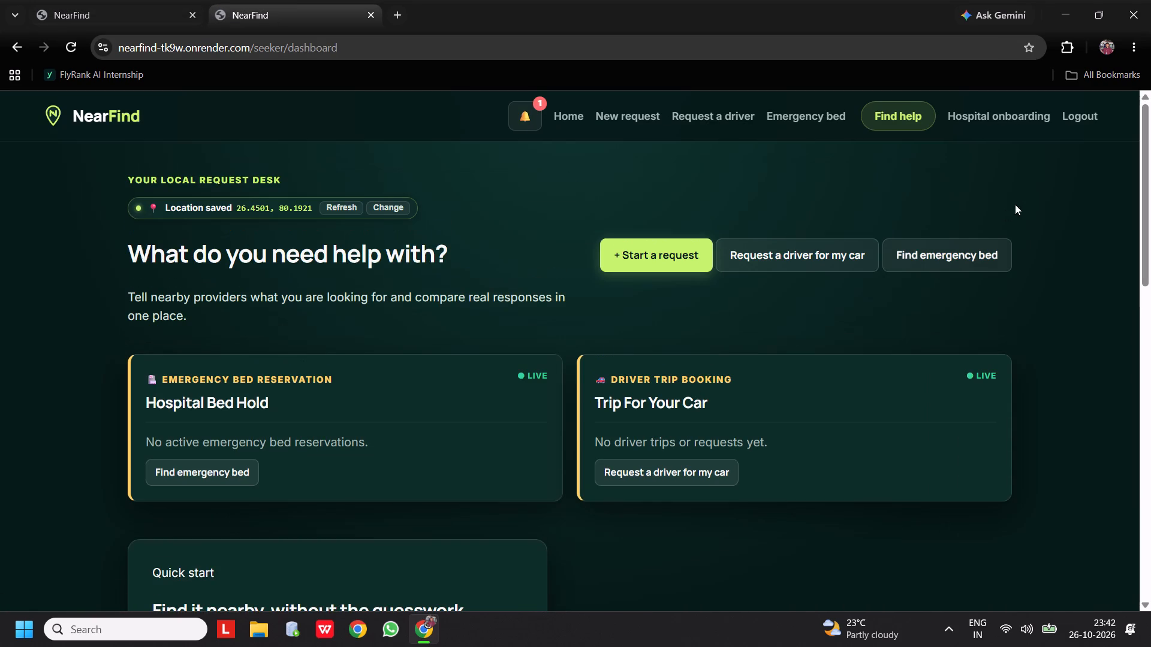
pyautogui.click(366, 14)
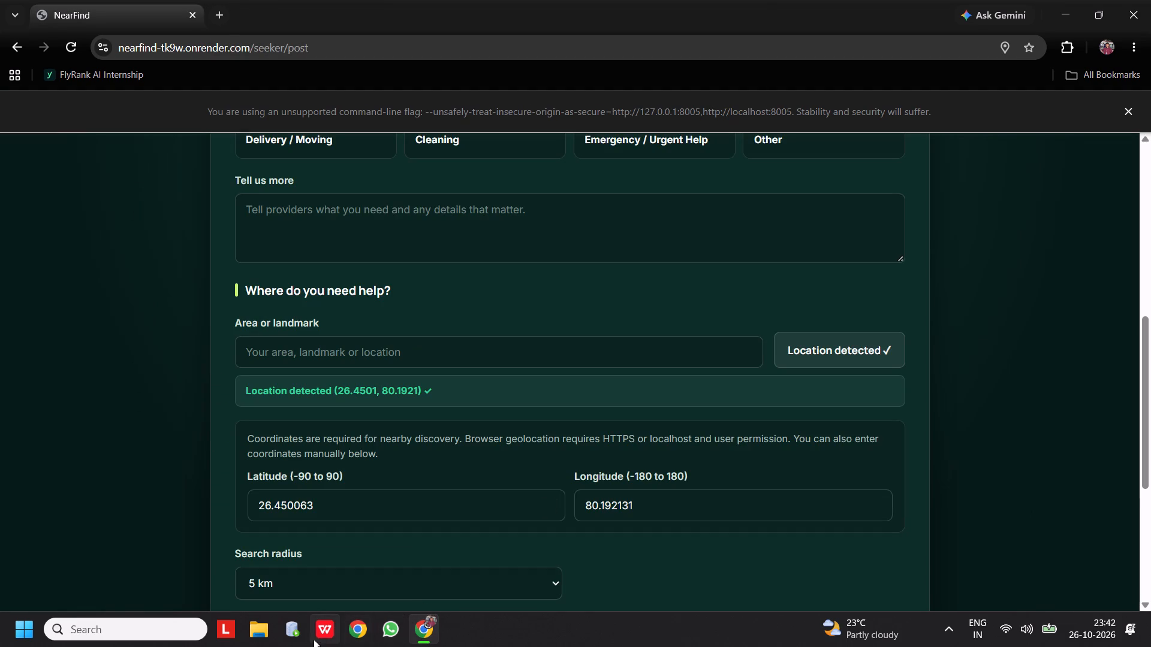
# Switch to Microsoft Edge, postpone its recommended browser settings, and open the NearFind provider dashboard.
pyautogui.click(160, 627)
pyautogui.press('e')
pyautogui.press('d')
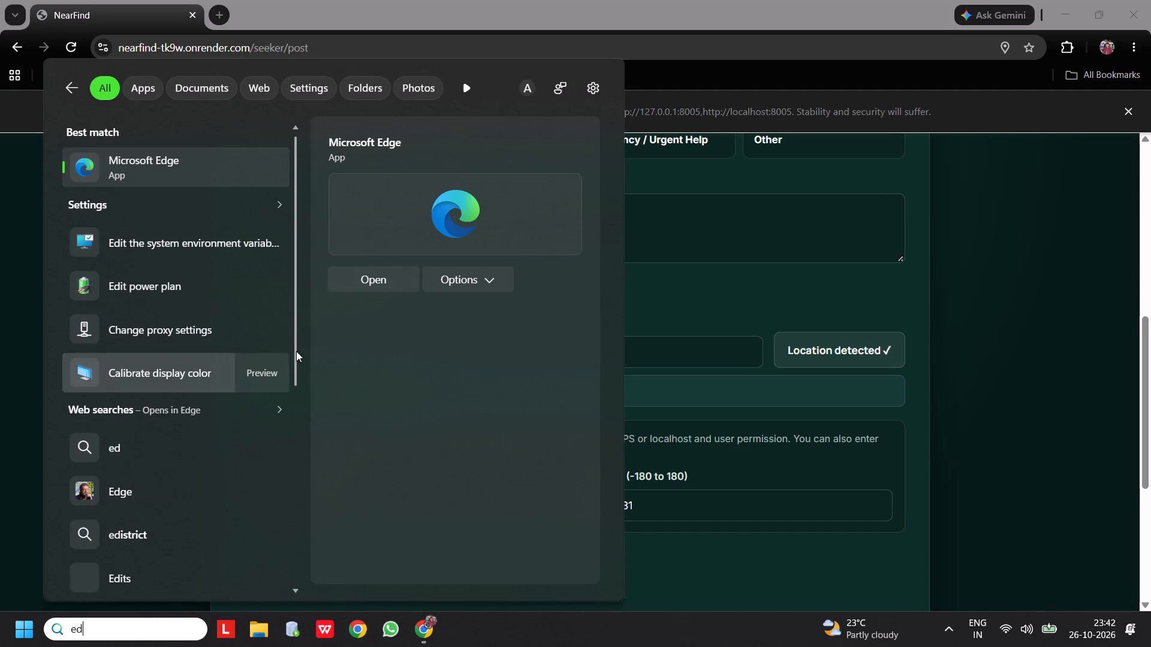
pyautogui.click(366, 280)
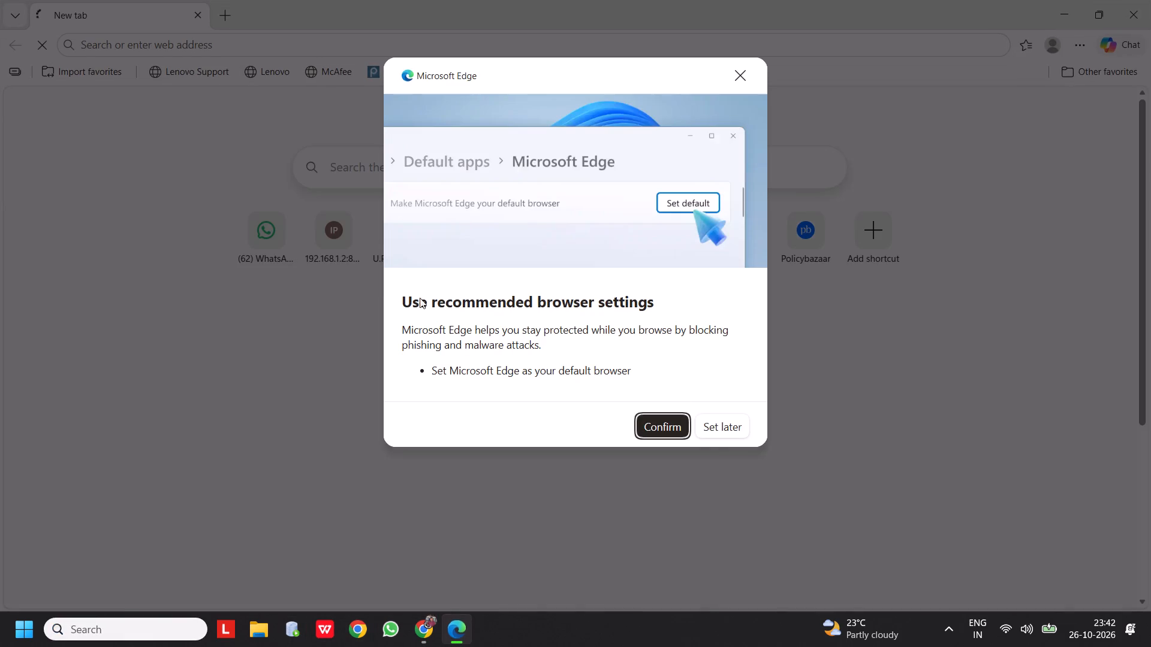
pyautogui.click(711, 432)
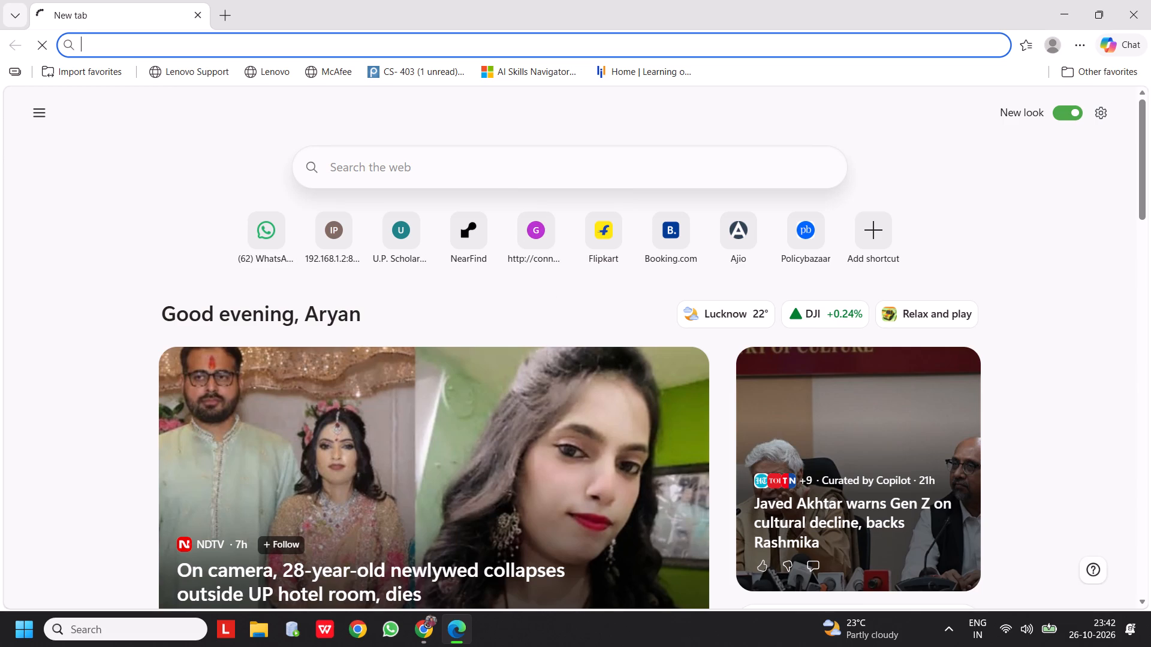
pyautogui.press('n')
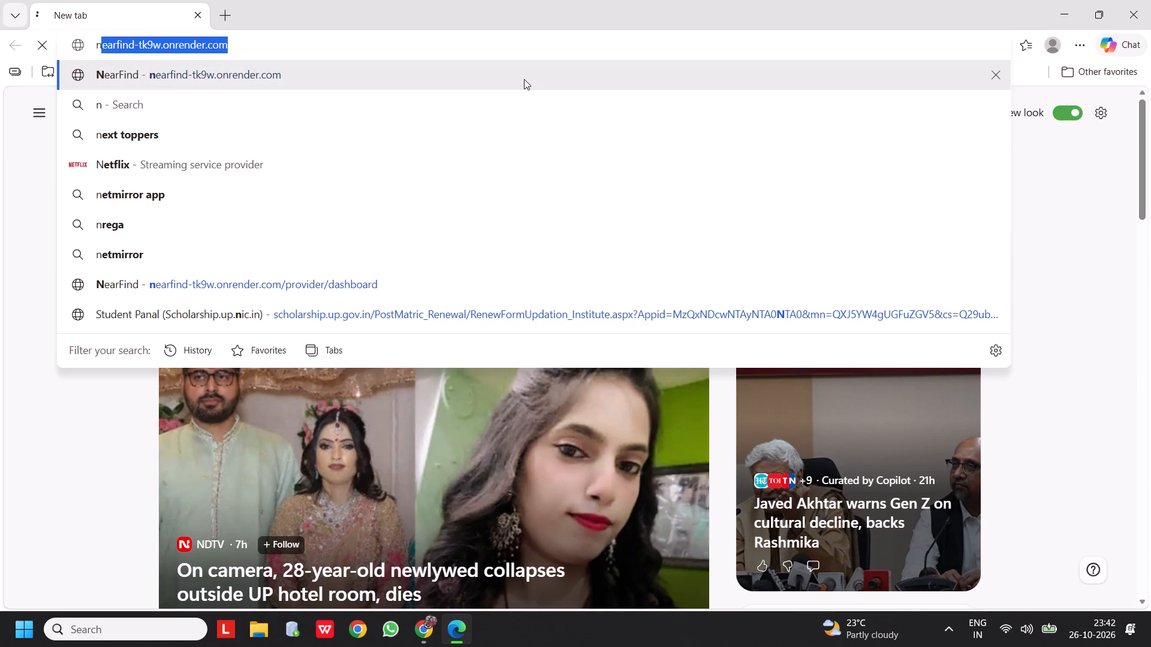
pyautogui.click(524, 78)
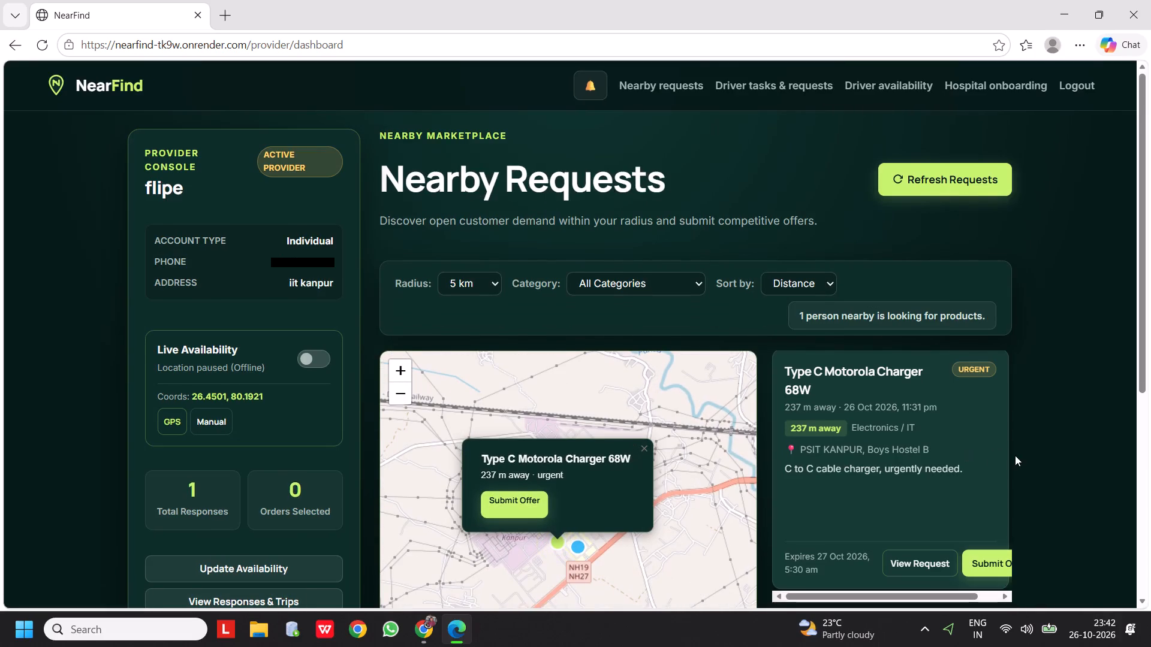
# View the Type C Motorola Charger 68W request from the nearby requests and examine its location on the map.
pyautogui.scroll(-2, 1015, 455)
pyautogui.click(935, 413)
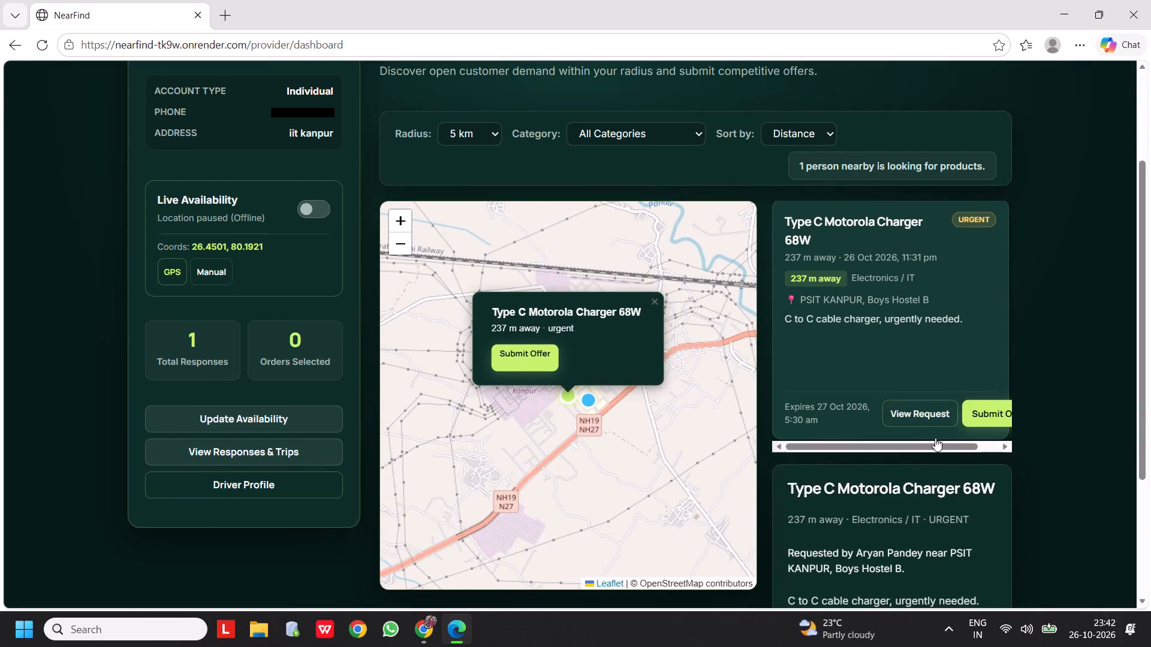
pyautogui.click(929, 410)
pyautogui.moveTo(700, 481); pyautogui.dragTo(598, 458)
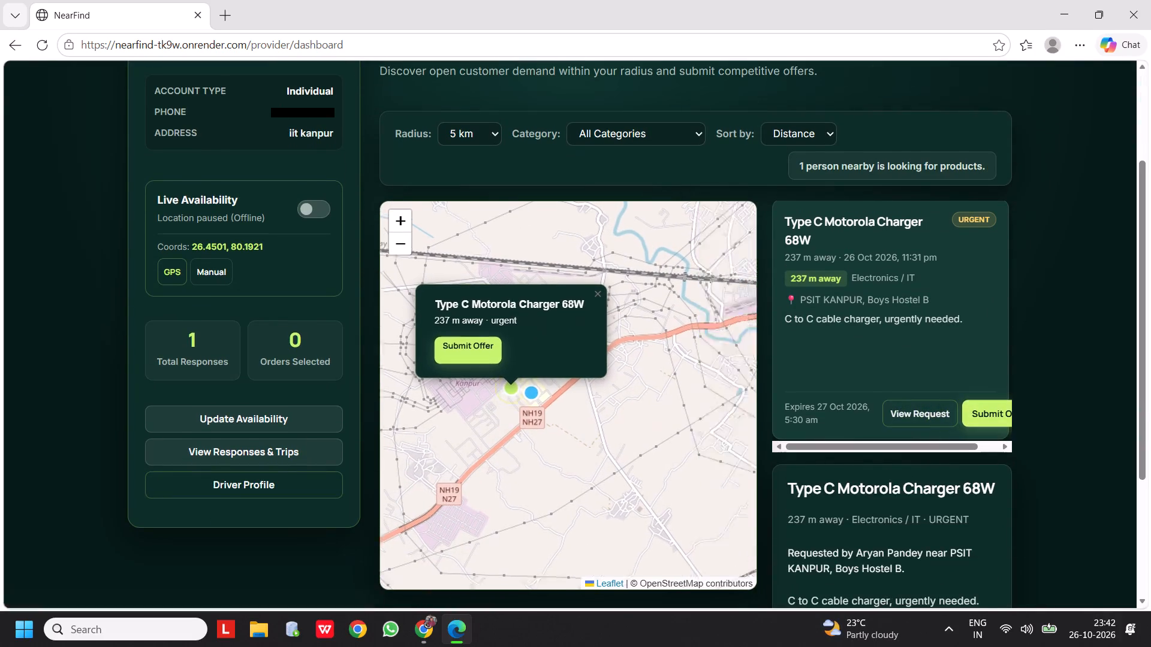
pyautogui.moveTo(598, 458); pyautogui.dragTo(373, 386)
pyautogui.click(924, 410)
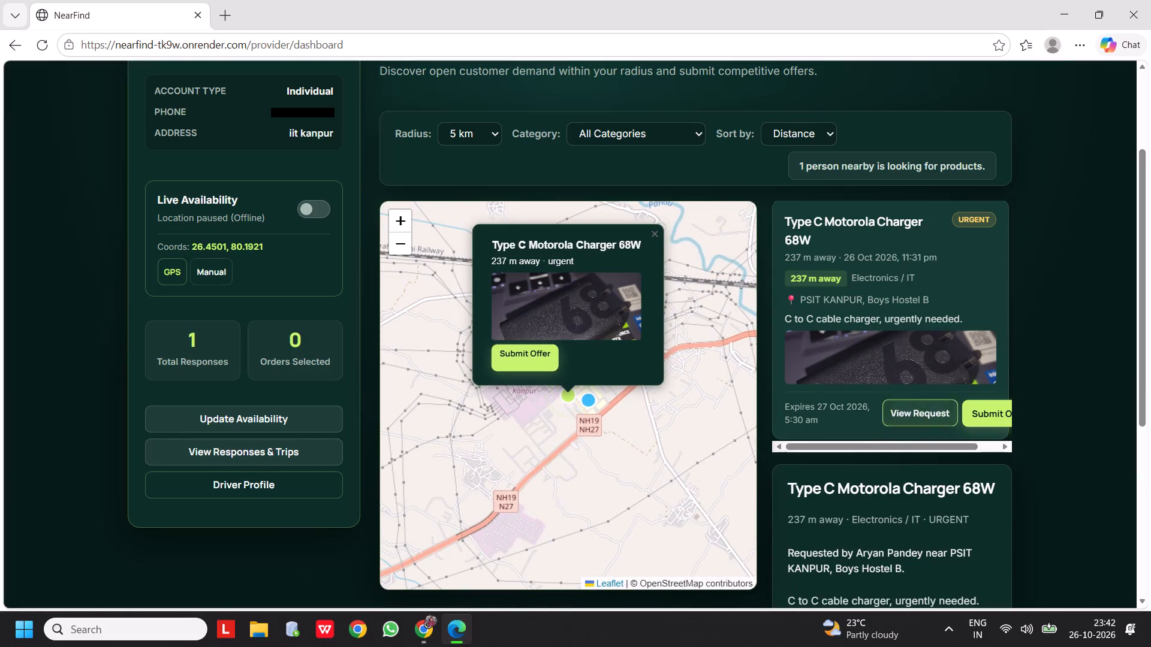
pyautogui.moveTo(606, 500); pyautogui.dragTo(514, 242)
pyautogui.moveTo(543, 474); pyautogui.dragTo(483, 217)
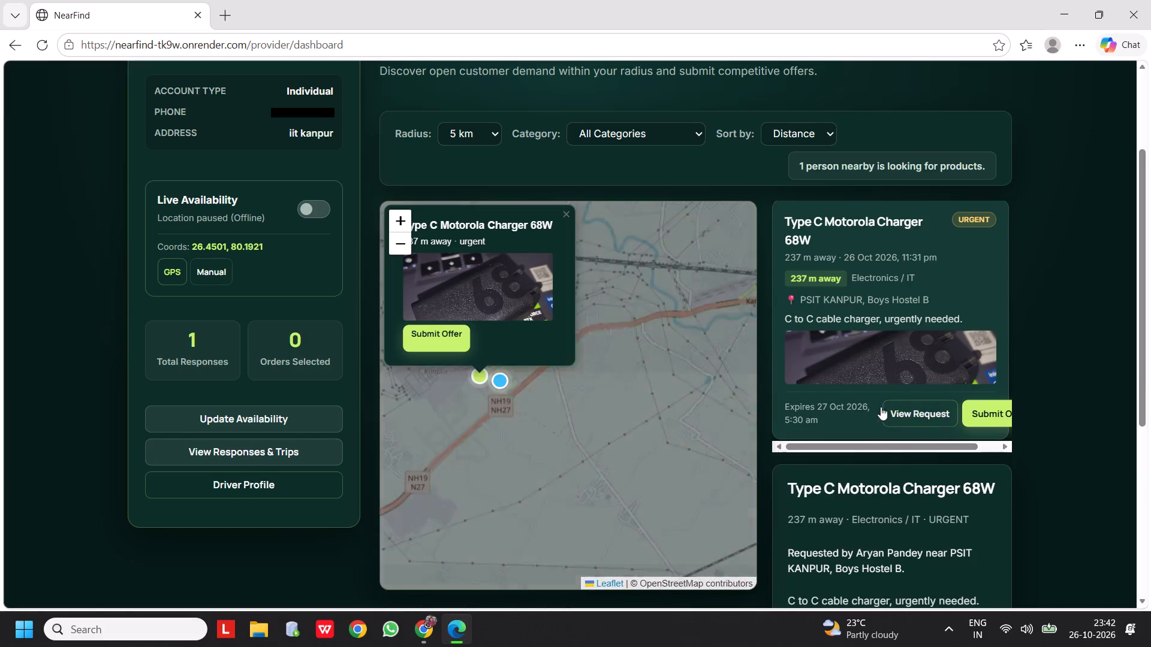
pyautogui.click(907, 408)
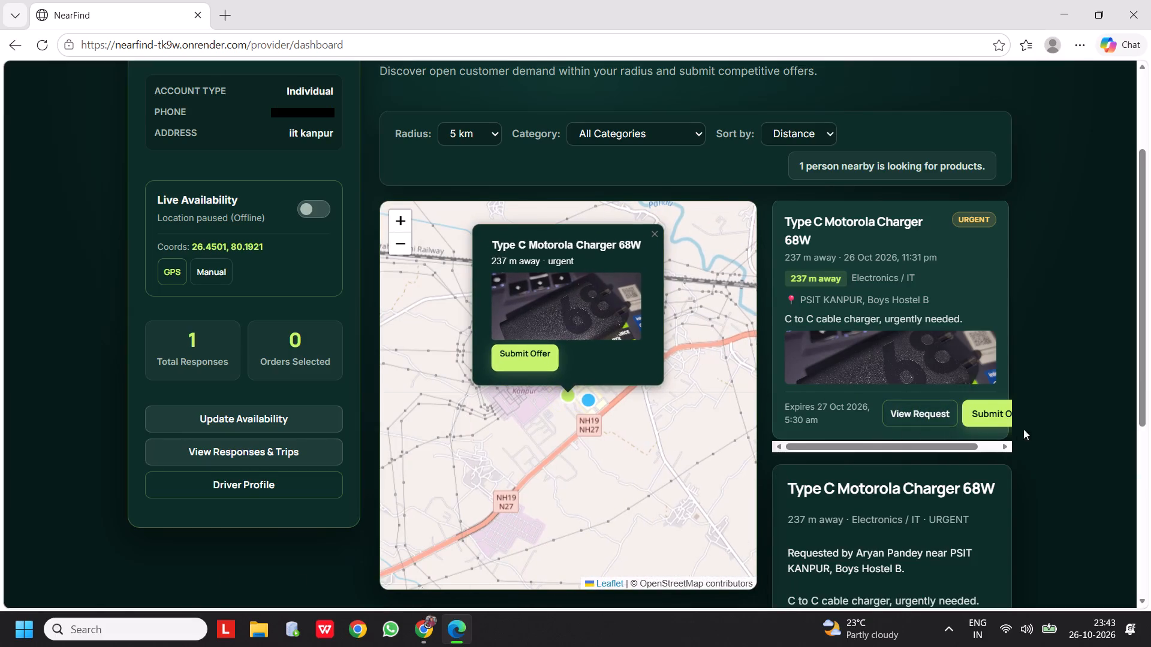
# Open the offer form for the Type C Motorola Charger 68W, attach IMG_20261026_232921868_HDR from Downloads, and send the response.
pyautogui.click(1001, 422)
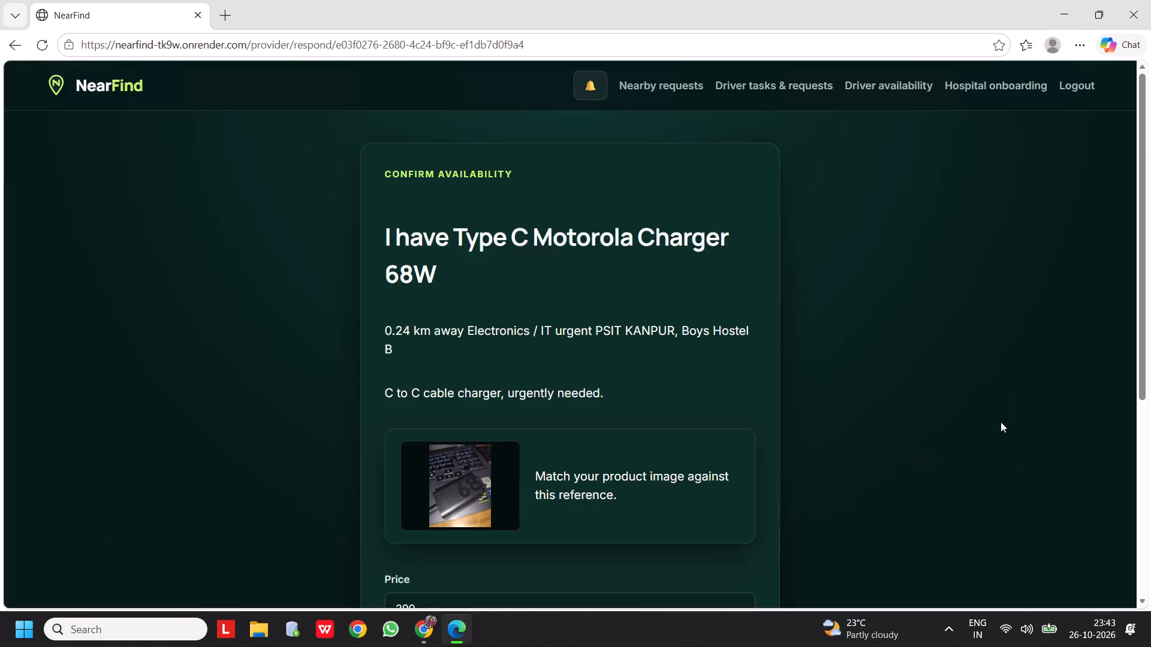
pyautogui.scroll(-5, 490, 480)
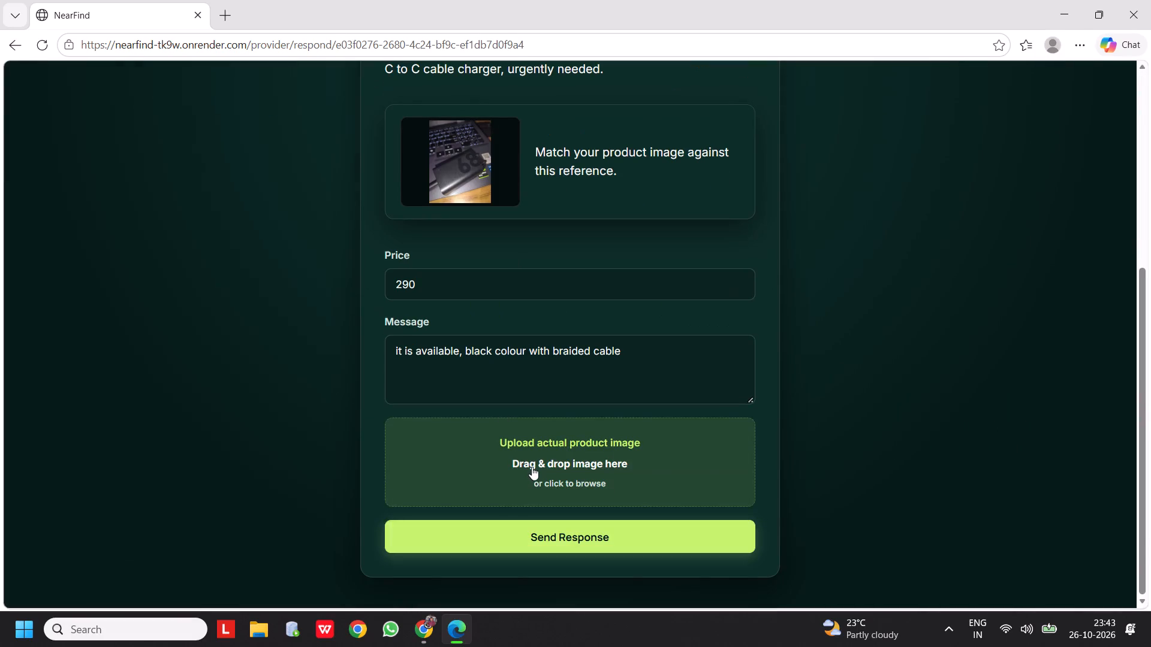
pyautogui.click(532, 466)
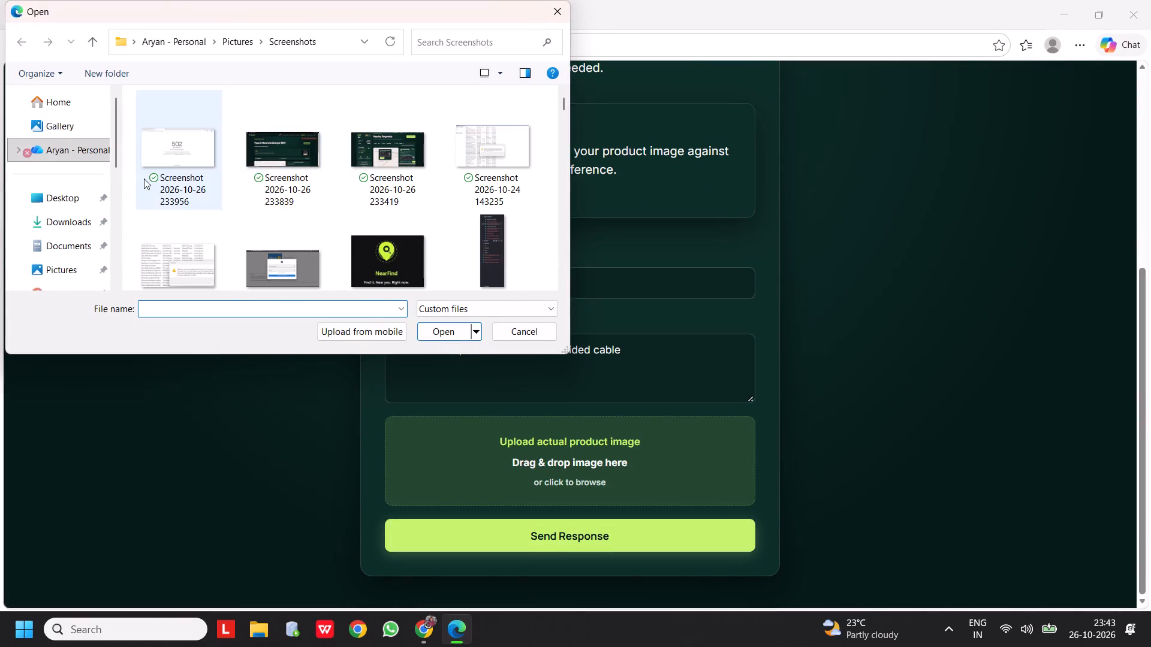
pyautogui.click(38, 220)
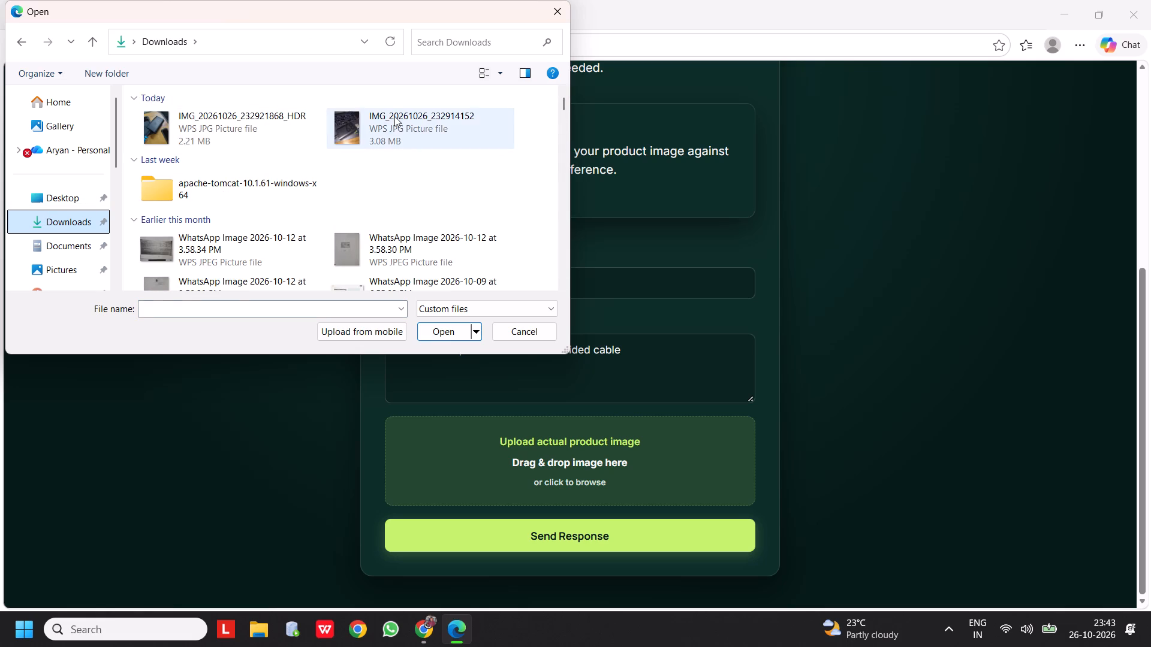
pyautogui.click(251, 129)
pyautogui.click(433, 334)
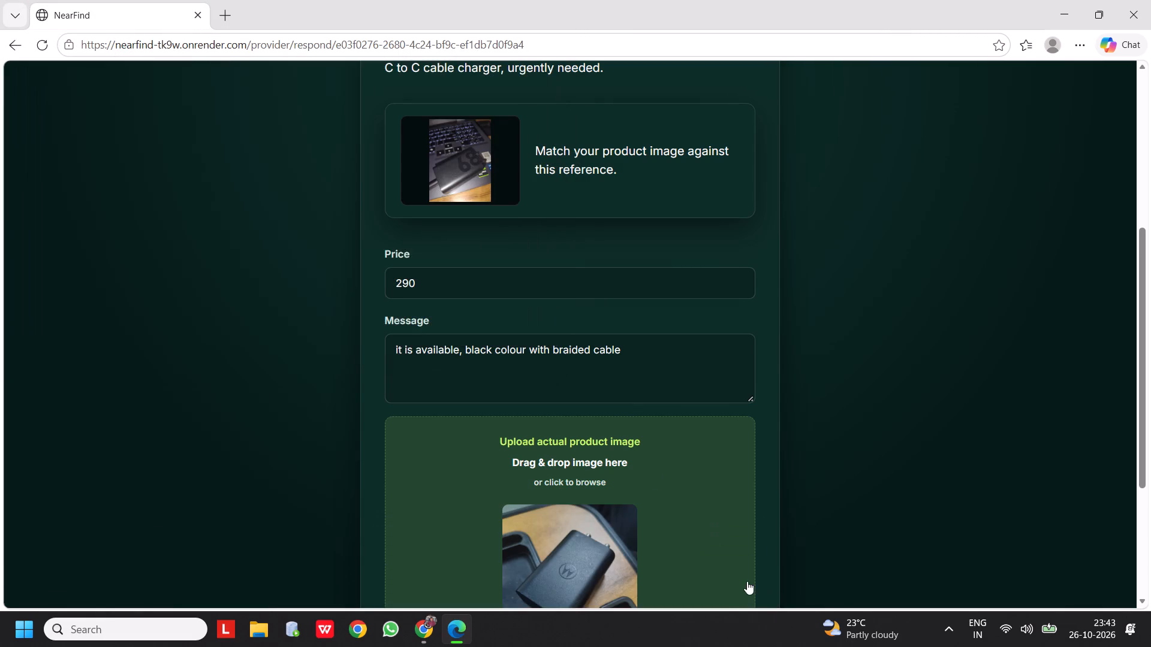
pyautogui.scroll(-5, 747, 561)
pyautogui.click(639, 541)
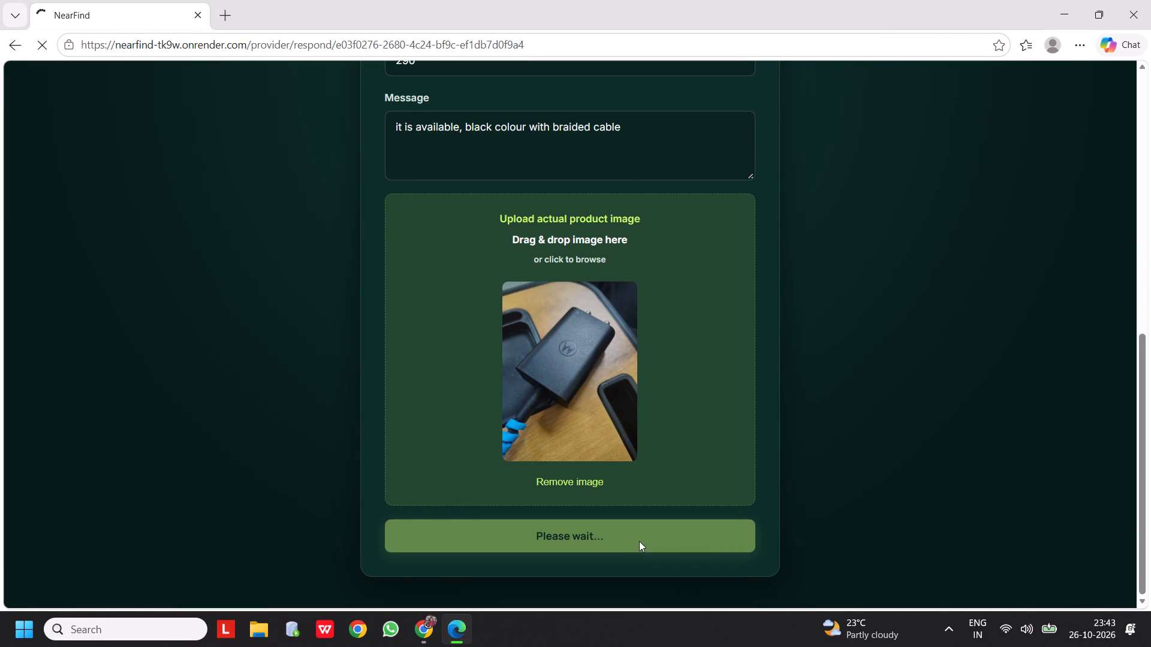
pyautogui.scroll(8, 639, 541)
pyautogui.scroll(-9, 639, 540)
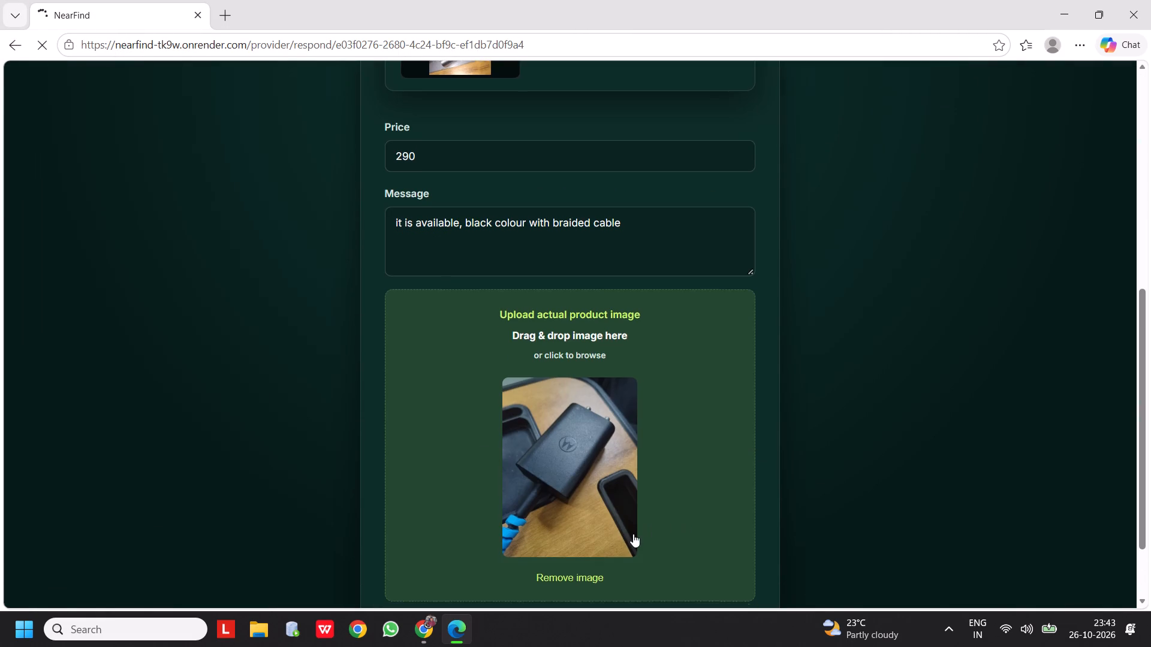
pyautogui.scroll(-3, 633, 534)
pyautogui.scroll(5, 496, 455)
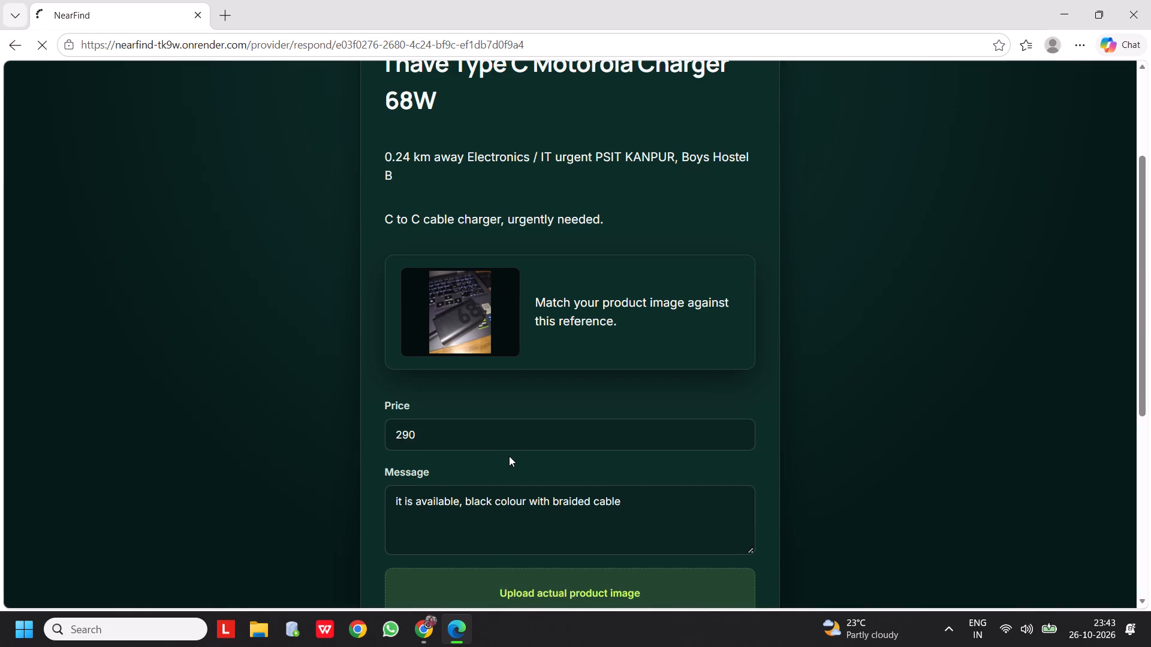
# Switch to Google Chrome, go to the seeker home, and open the active Type C Motorola Charger 68W request.
pyautogui.scroll(3, 514, 453)
pyautogui.hotkey('alt', 'Tab')
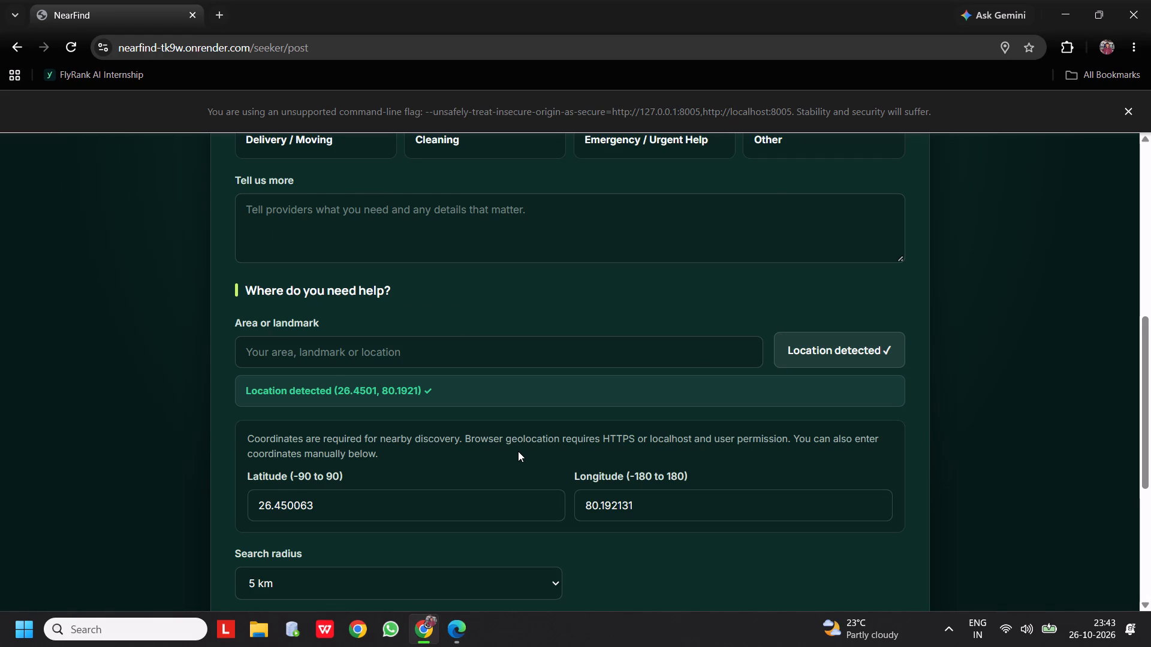
pyautogui.scroll(10, 518, 451)
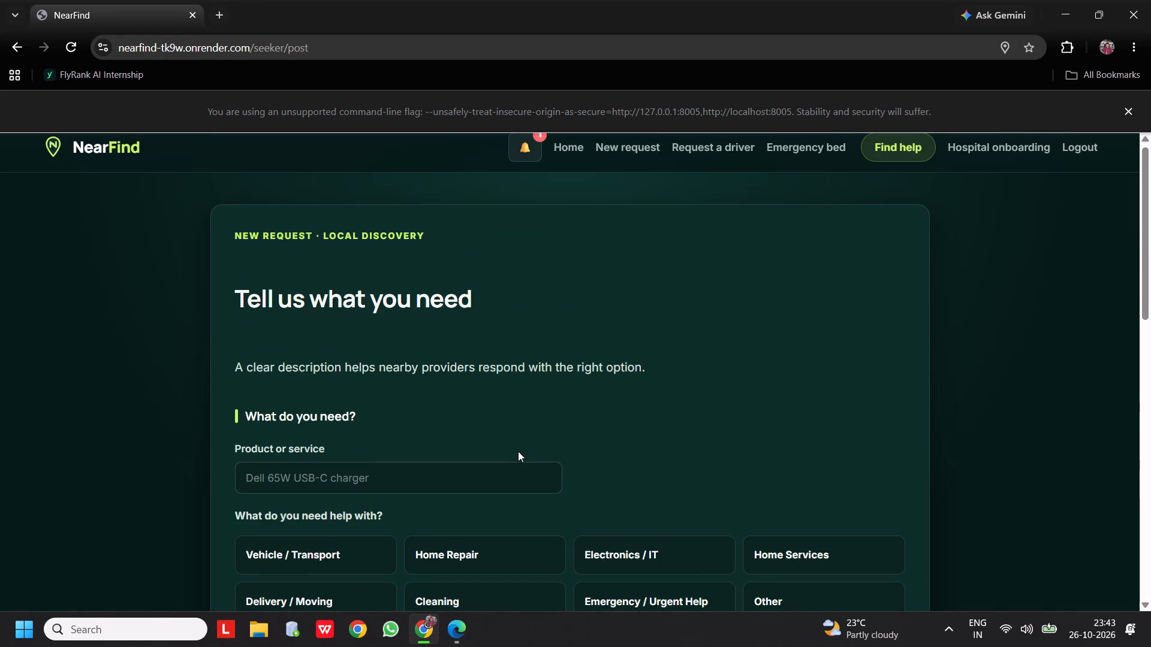
pyautogui.click(580, 158)
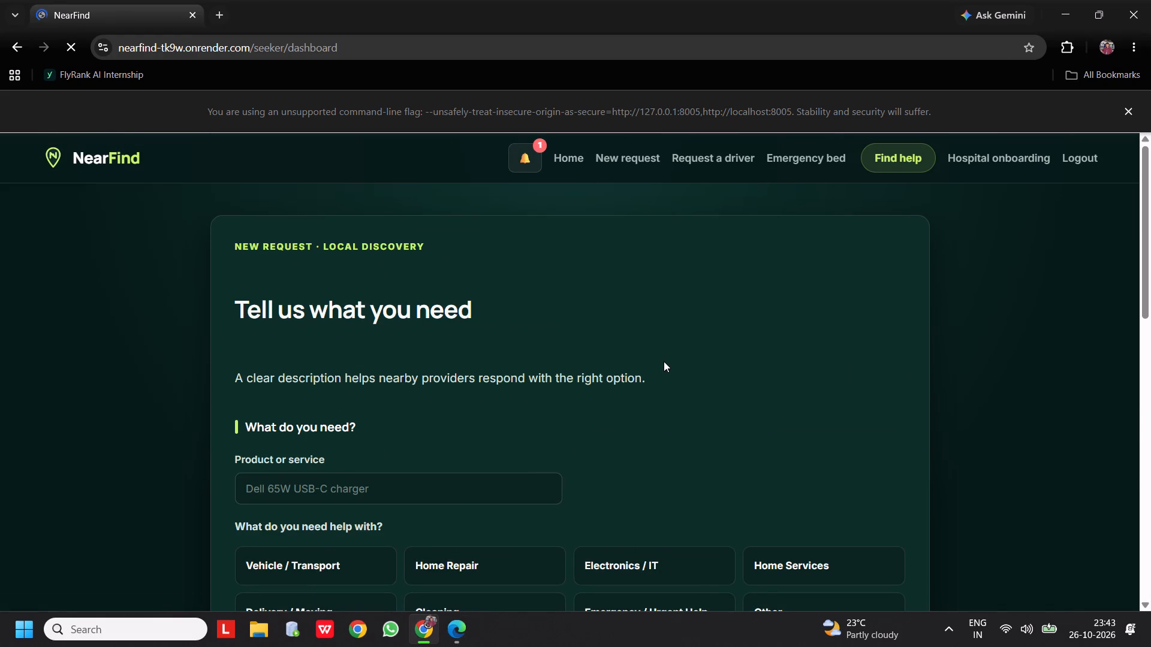
pyautogui.scroll(-1, 676, 407)
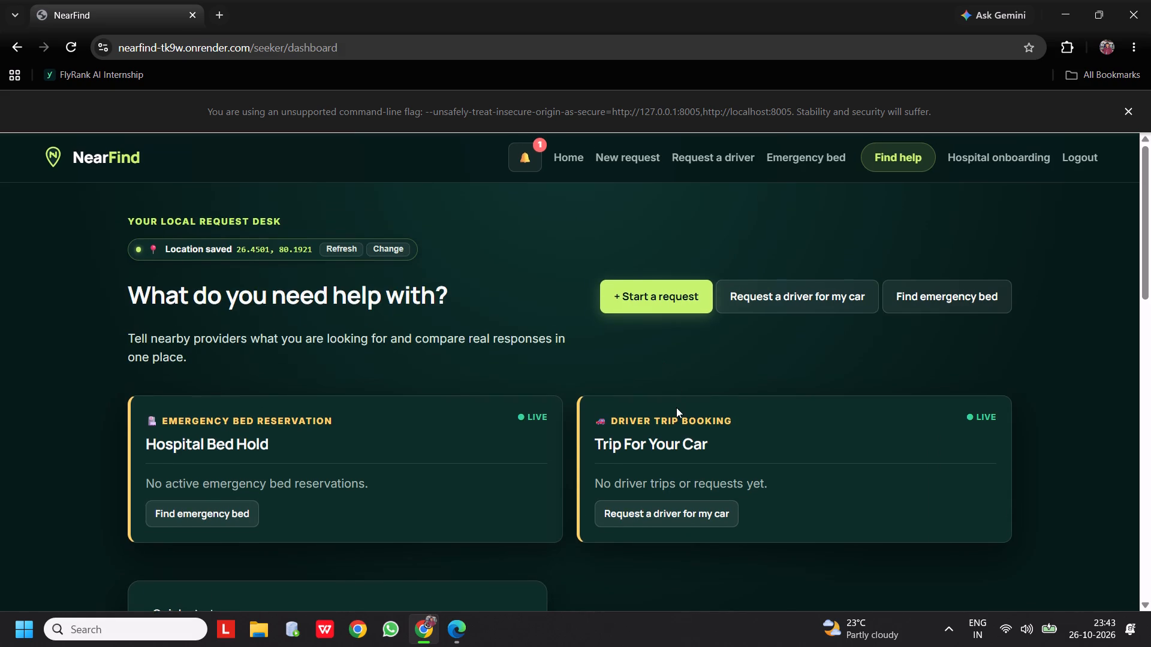
pyautogui.scroll(-2, 676, 407)
pyautogui.scroll(3, 676, 407)
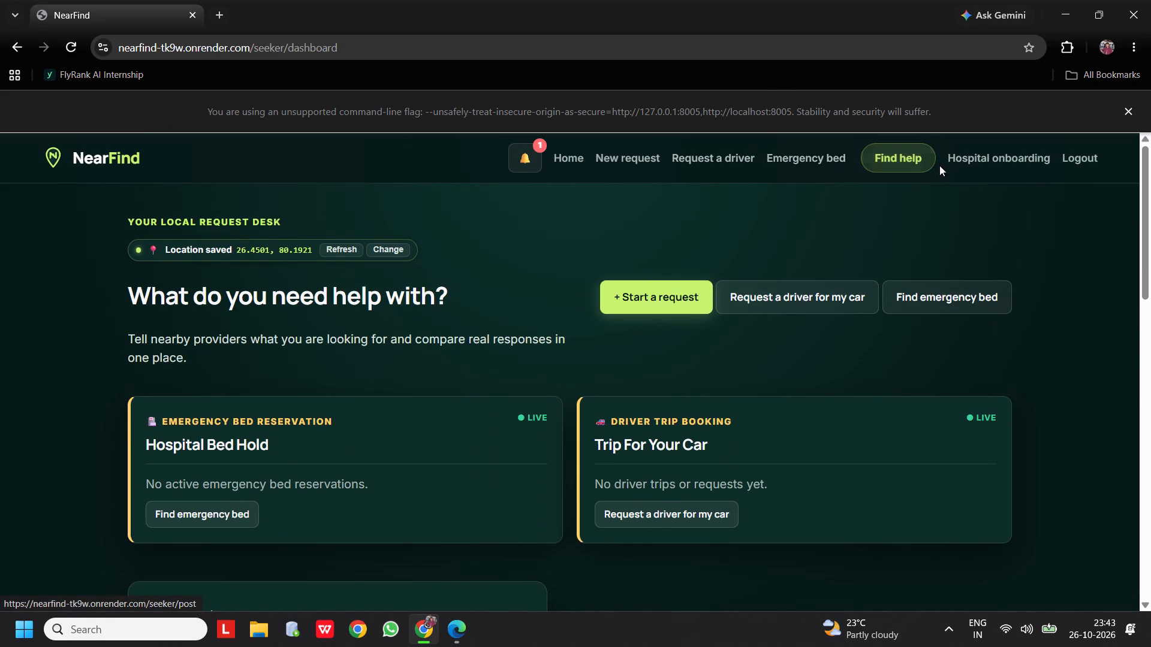
pyautogui.scroll(-6, 740, 309)
pyautogui.scroll(2, 739, 301)
pyautogui.scroll(-6, 742, 297)
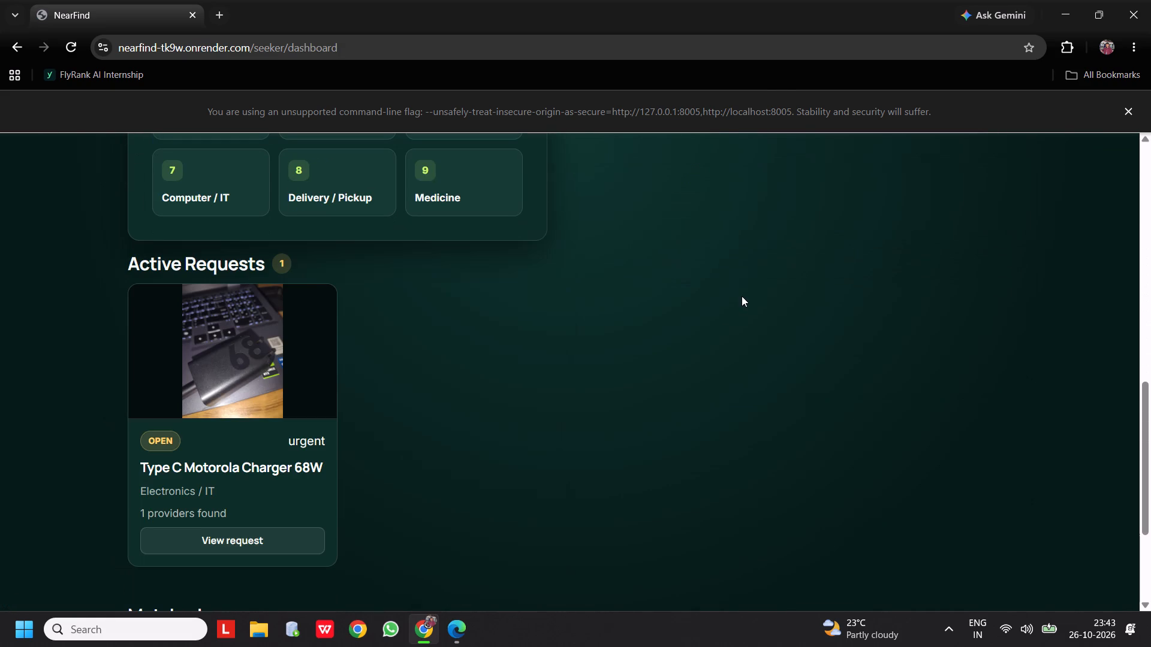
pyautogui.scroll(-1, 291, 433)
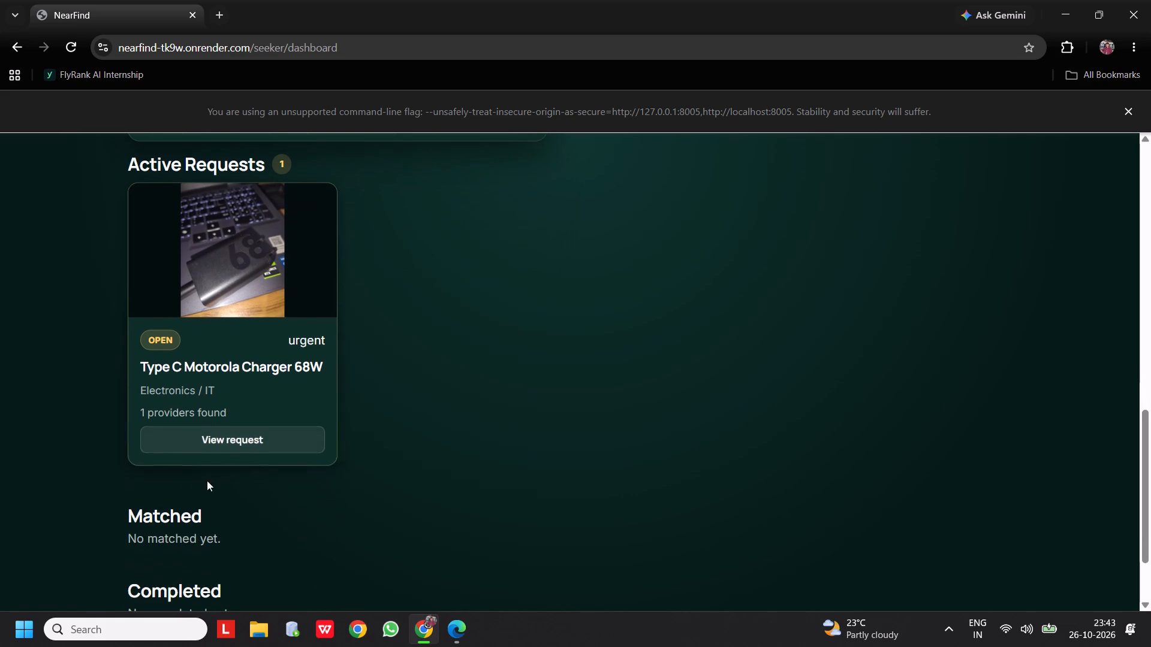
pyautogui.click(208, 446)
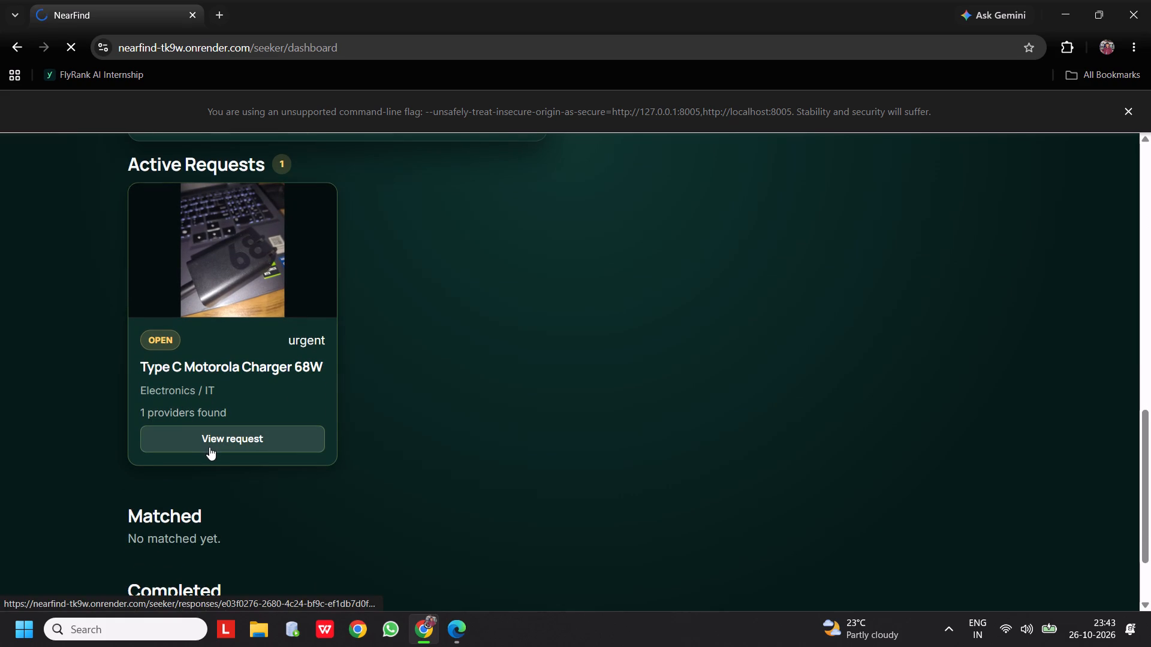
# Examine the charger request's status, map and provider responses, and compare with the provider dashboard in Microsoft Edge.
pyautogui.scroll(-2, 539, 373)
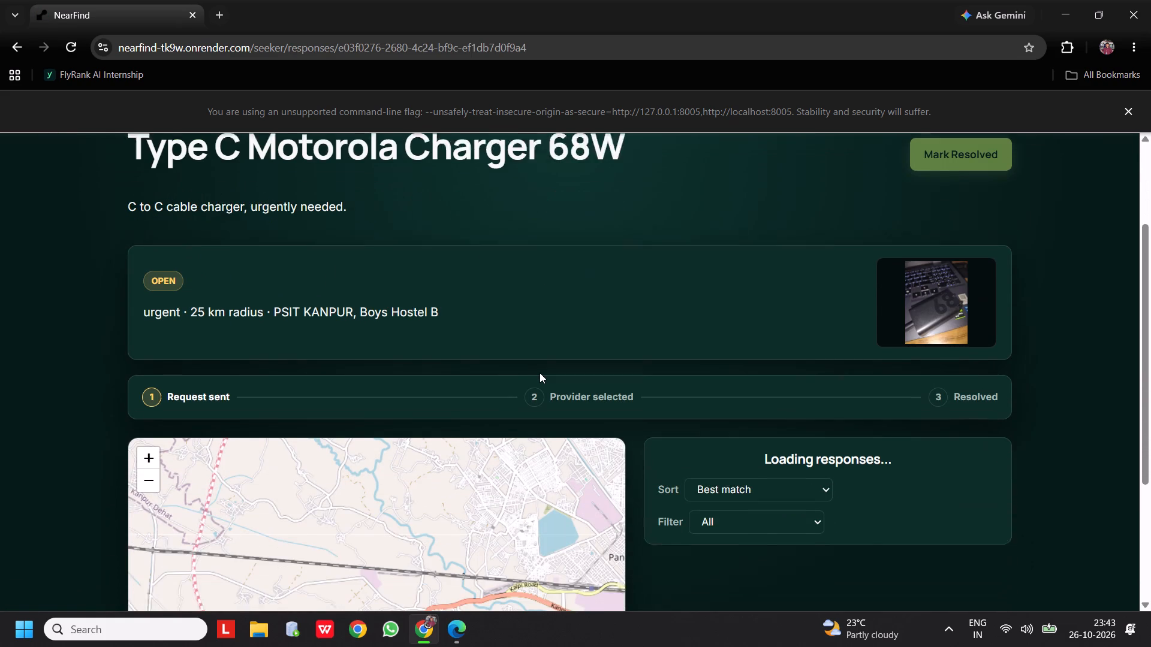
pyautogui.scroll(-4, 540, 373)
pyautogui.scroll(3, 540, 373)
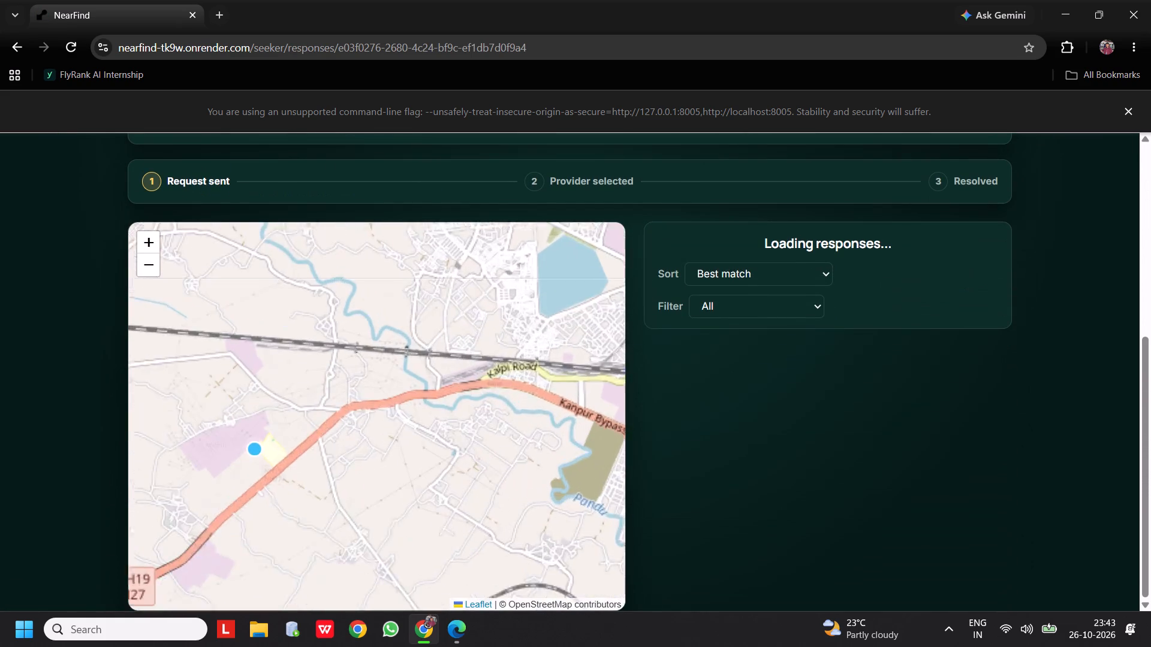
pyautogui.scroll(3, 540, 373)
pyautogui.scroll(5, 567, 183)
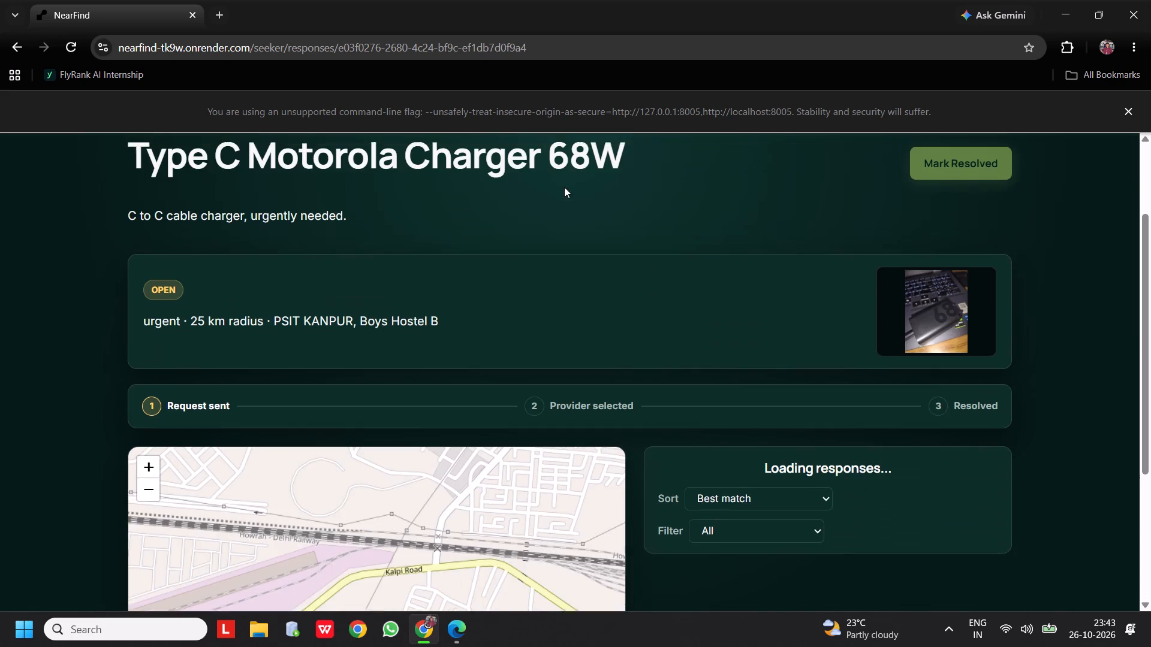
pyautogui.scroll(-3, 564, 187)
pyautogui.scroll(-2, 857, 379)
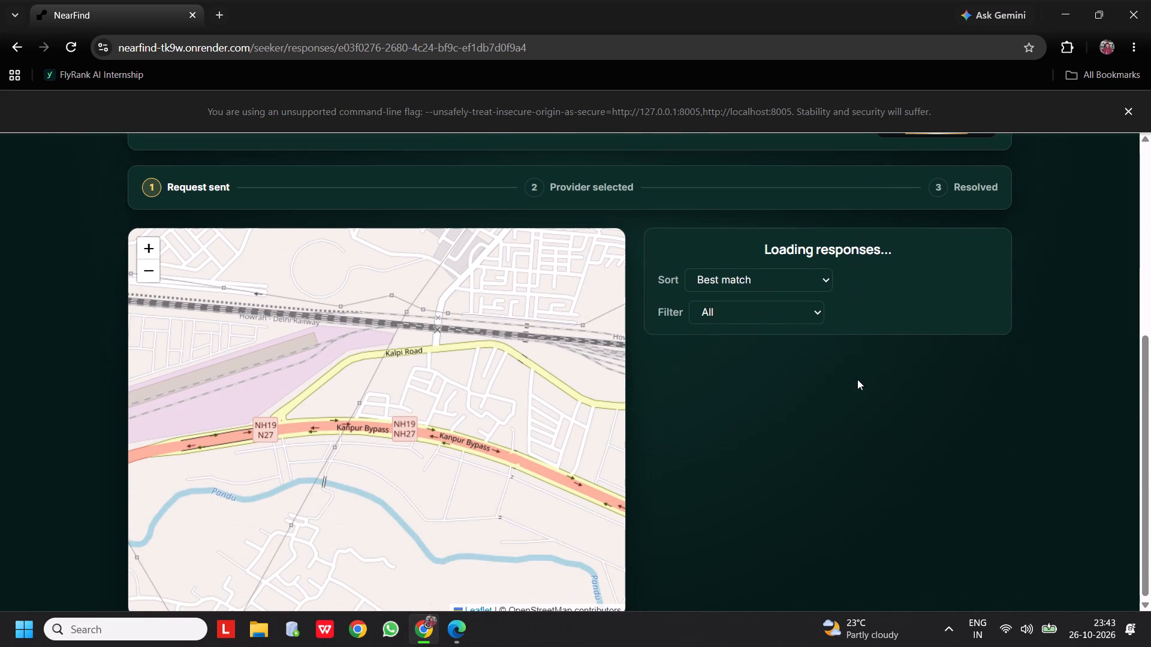
pyautogui.scroll(-2, 857, 379)
pyautogui.scroll(2, 746, 403)
pyautogui.scroll(-2, 746, 403)
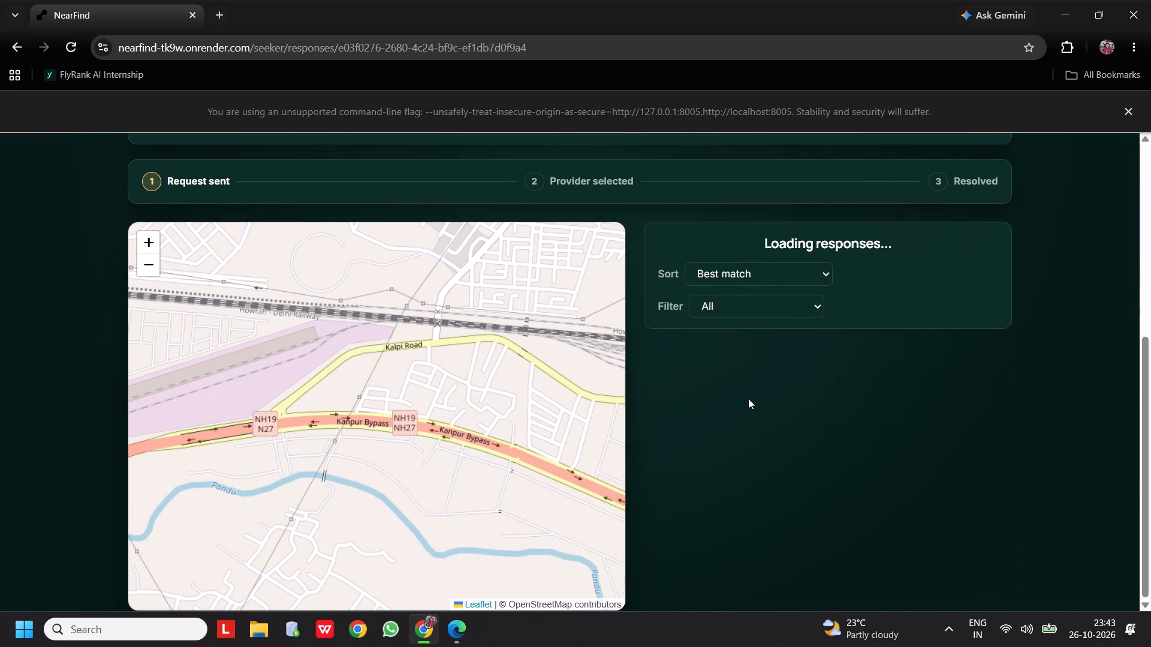
pyautogui.hotkey('alt', 'Tab')
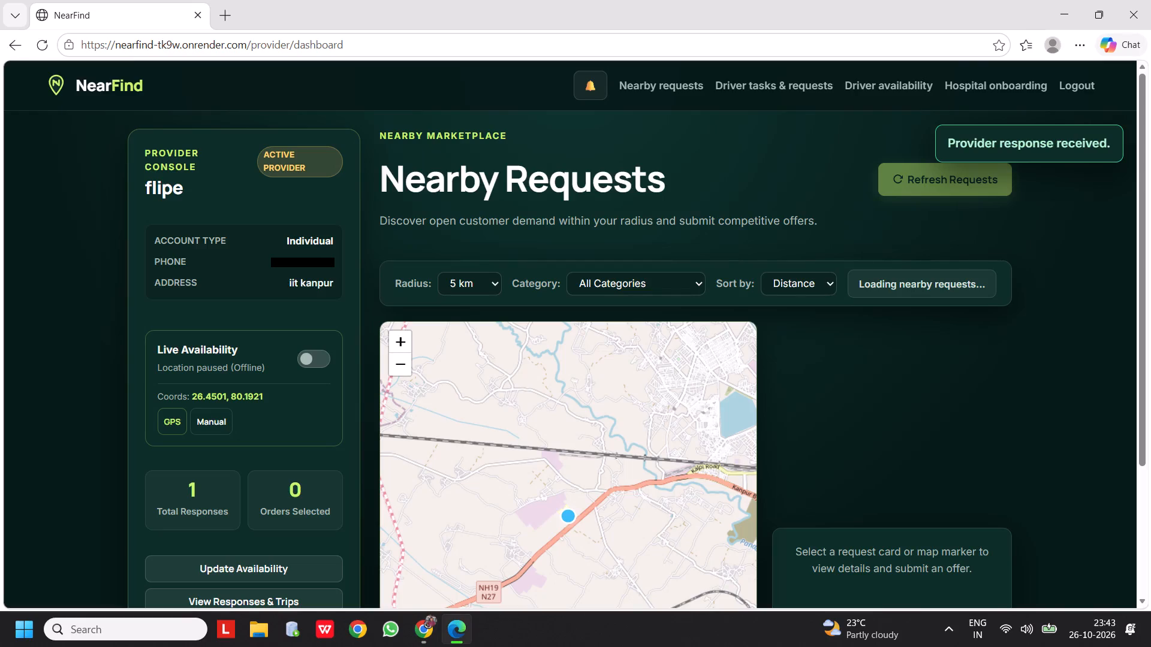
pyautogui.hotkey('alt', 'Tab')
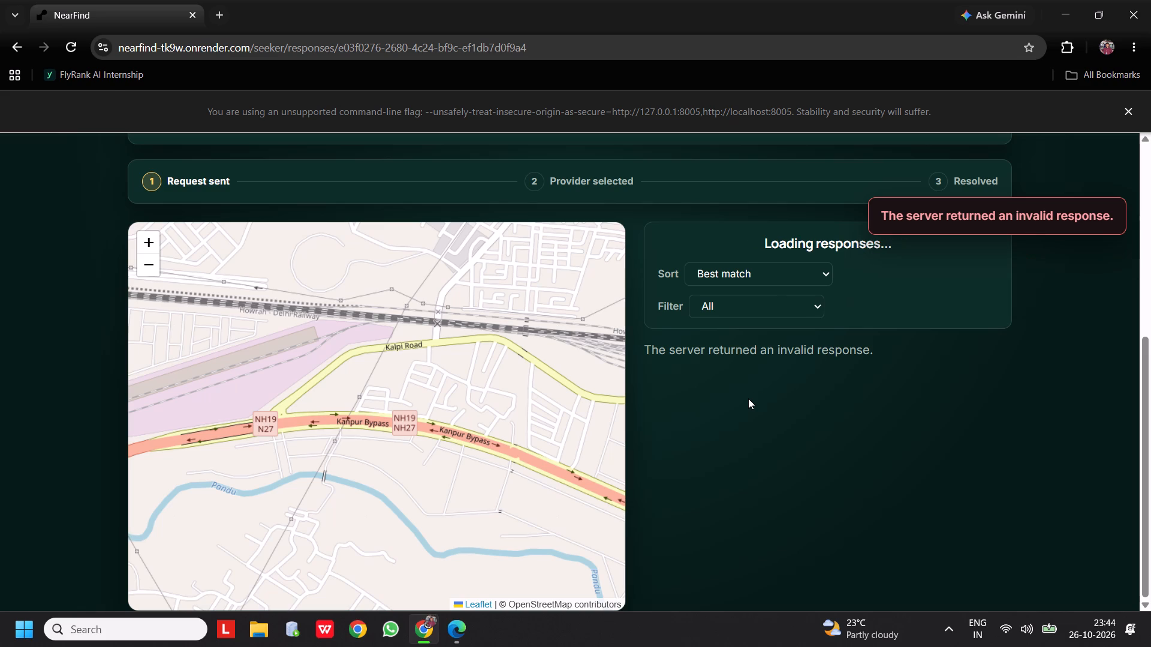
# Switch to Microsoft Edge, try to open the provider's Driver availability page, and reload it.
pyautogui.hotkey('alt', 'Tab')
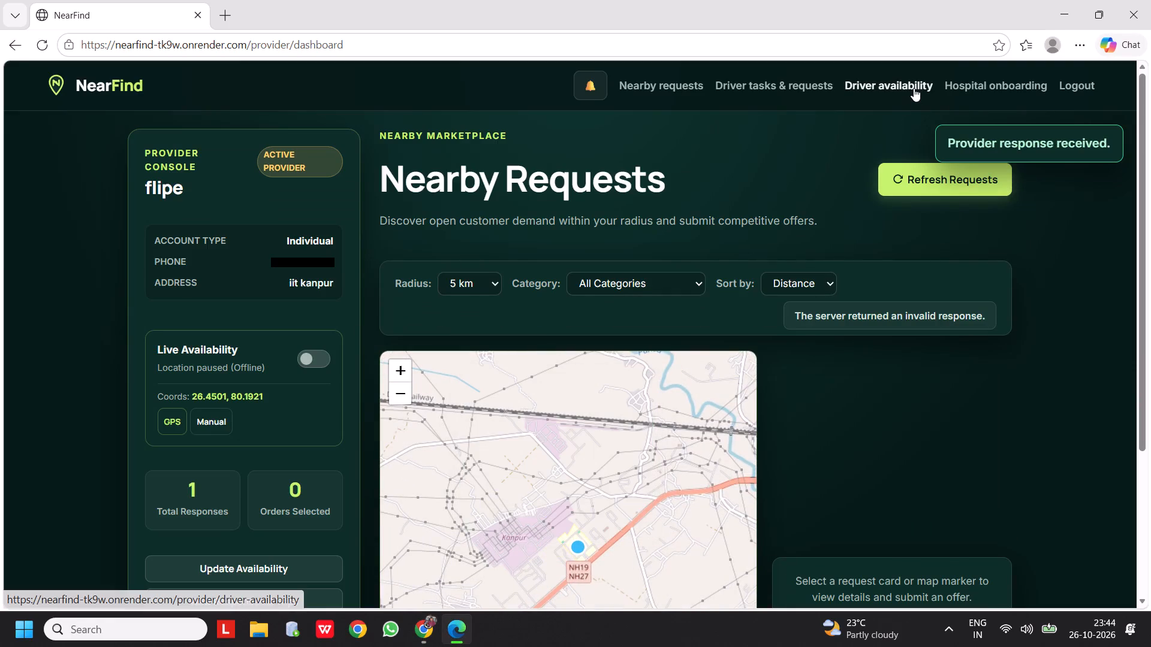
pyautogui.click(914, 88)
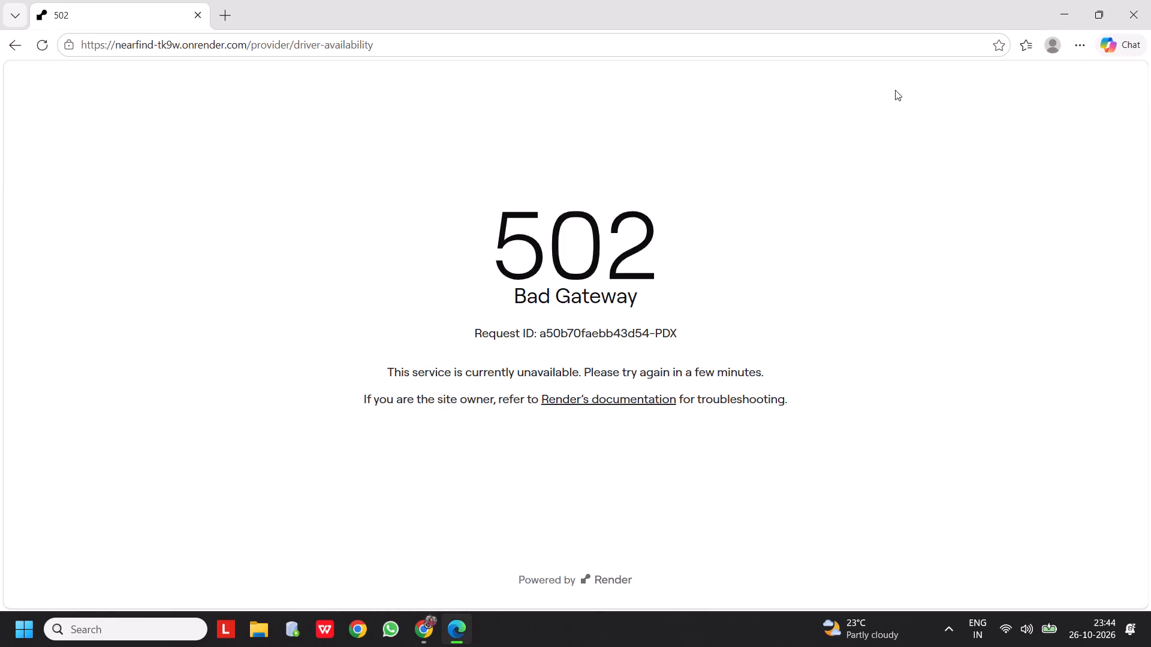